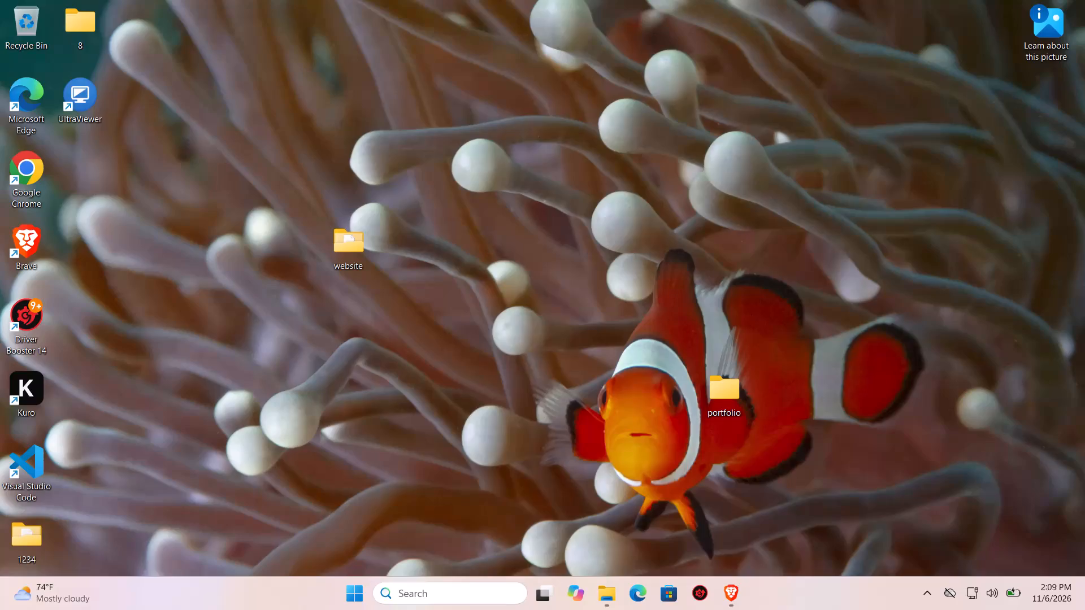
Open Word 2016 and create a blank document.
{"action": "left_click", "coordinate": [403, 589]}
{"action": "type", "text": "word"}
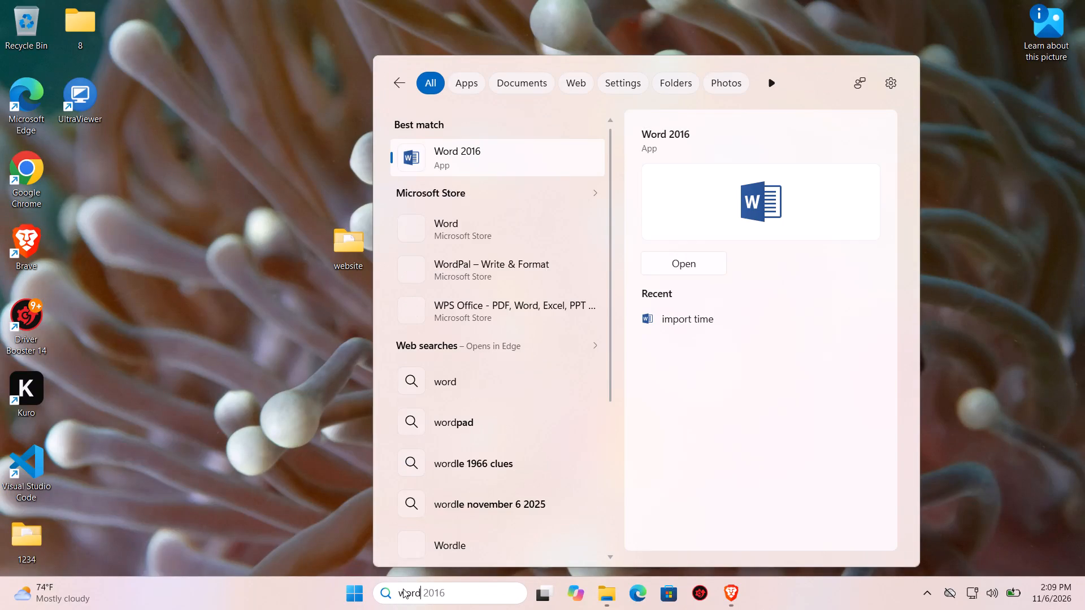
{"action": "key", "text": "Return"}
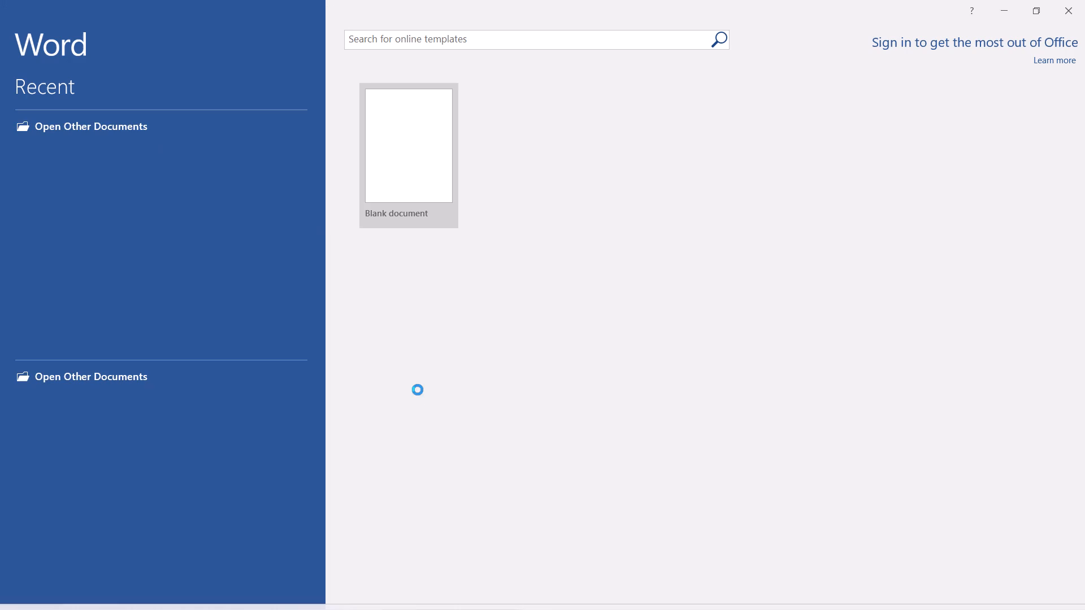
{"action": "left_click", "coordinate": [401, 127]}
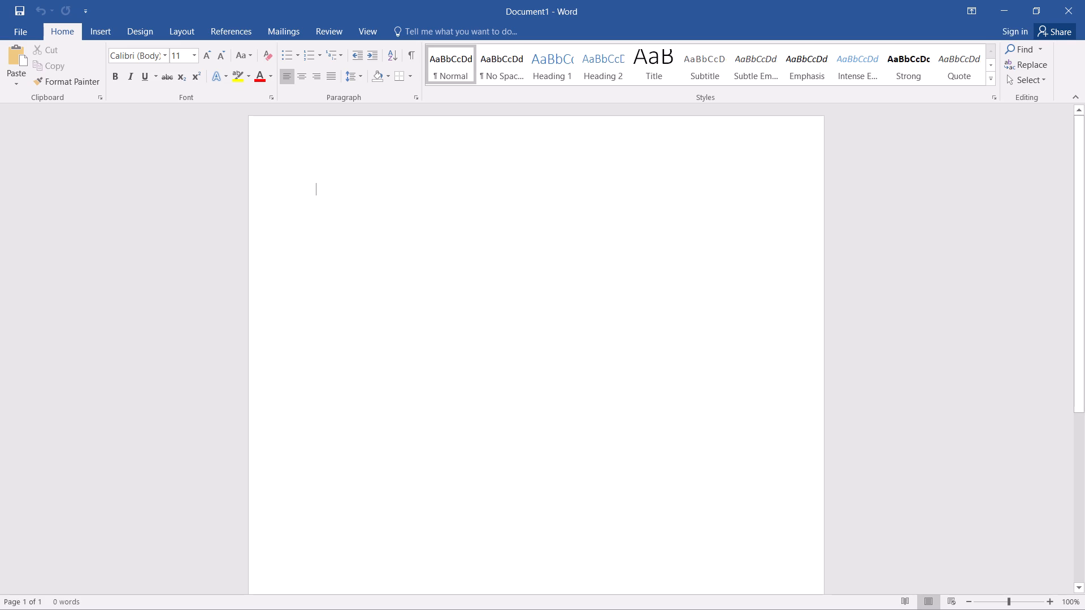
Write the heading line "Software engineering year two group a" at the start of the document.
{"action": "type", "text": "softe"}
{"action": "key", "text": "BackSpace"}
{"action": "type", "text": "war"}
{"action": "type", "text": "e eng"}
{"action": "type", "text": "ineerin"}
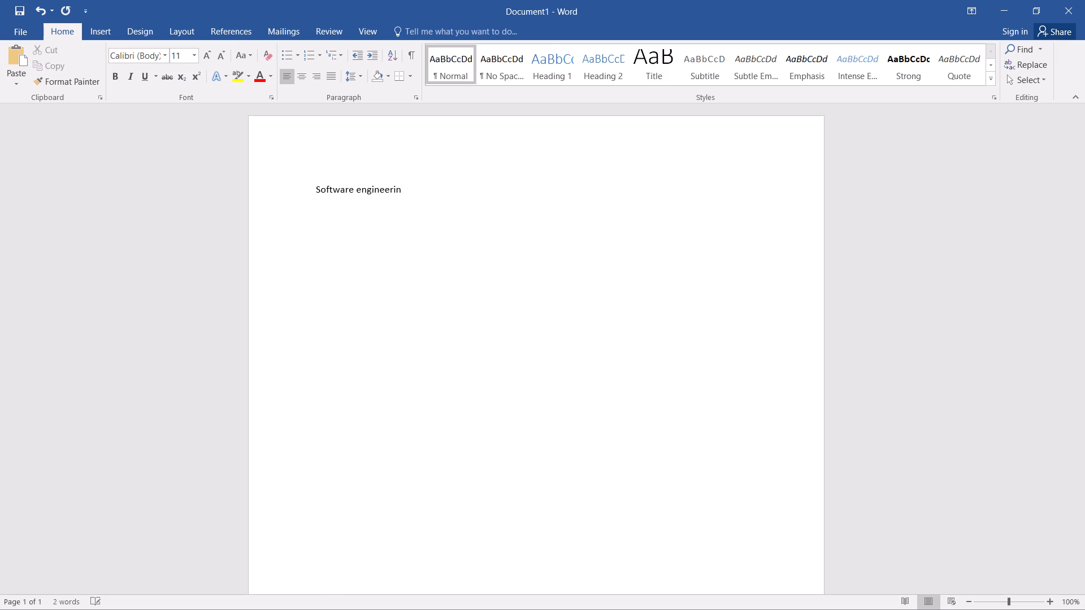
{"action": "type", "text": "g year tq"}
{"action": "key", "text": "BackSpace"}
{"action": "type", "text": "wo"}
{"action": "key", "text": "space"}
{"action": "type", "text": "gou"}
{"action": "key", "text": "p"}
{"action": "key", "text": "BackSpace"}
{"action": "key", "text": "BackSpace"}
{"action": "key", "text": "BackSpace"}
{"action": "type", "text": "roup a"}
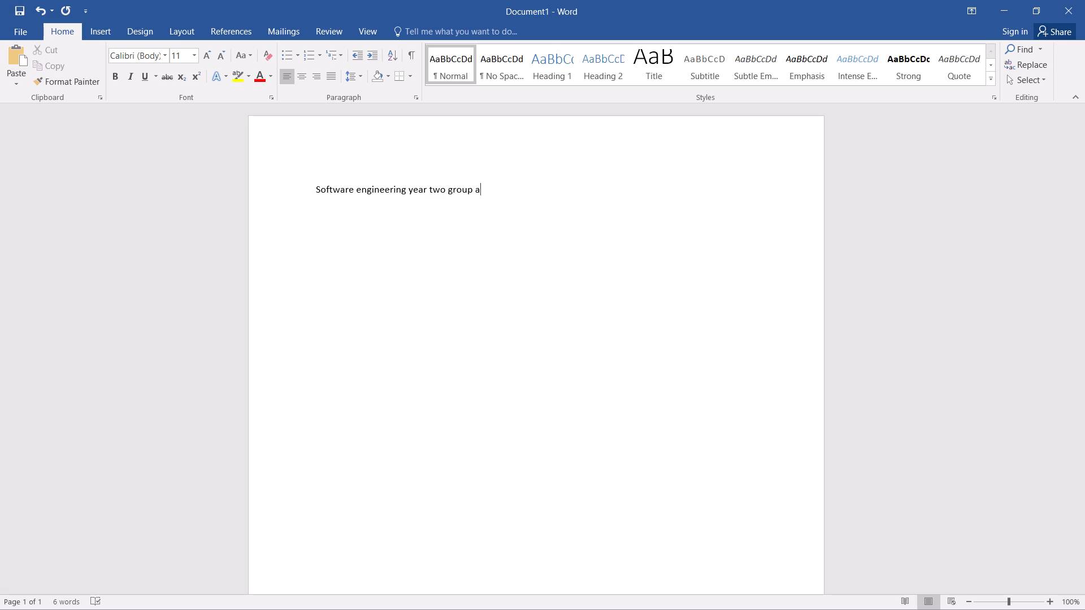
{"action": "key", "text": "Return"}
Enter the full names of the first two group members on separate lines below the heading.
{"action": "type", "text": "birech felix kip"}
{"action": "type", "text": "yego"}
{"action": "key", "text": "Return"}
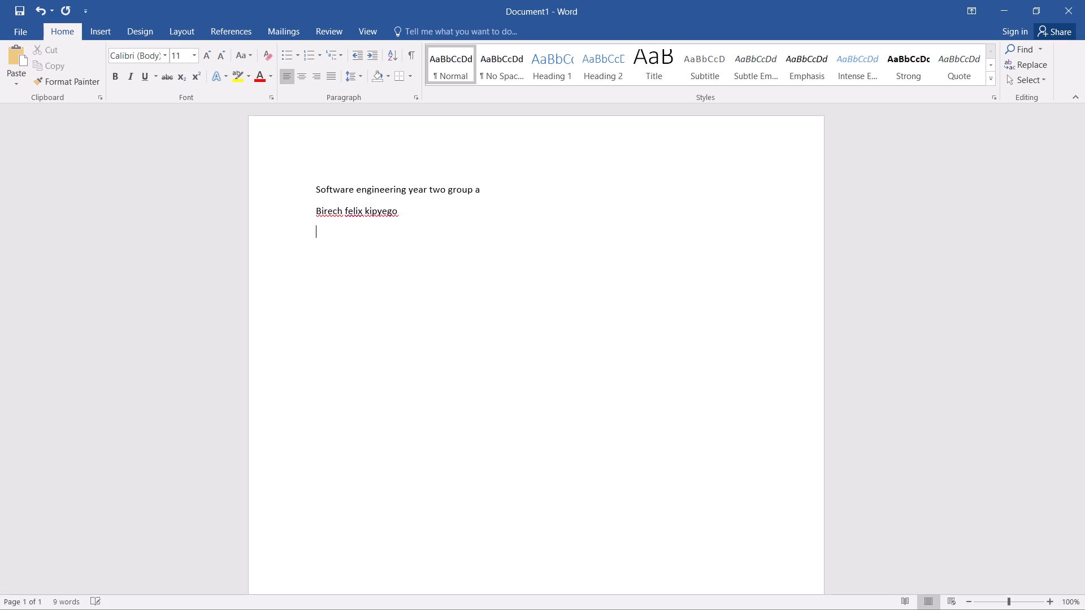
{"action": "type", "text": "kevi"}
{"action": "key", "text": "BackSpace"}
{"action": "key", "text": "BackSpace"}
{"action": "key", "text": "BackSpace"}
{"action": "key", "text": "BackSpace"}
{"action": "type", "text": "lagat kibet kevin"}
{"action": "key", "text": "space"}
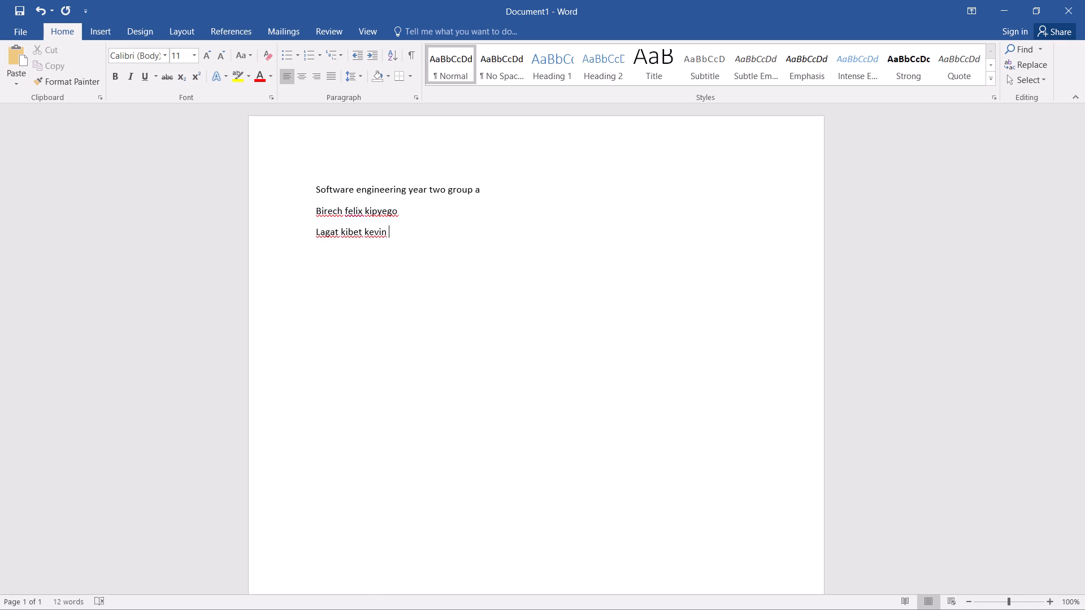
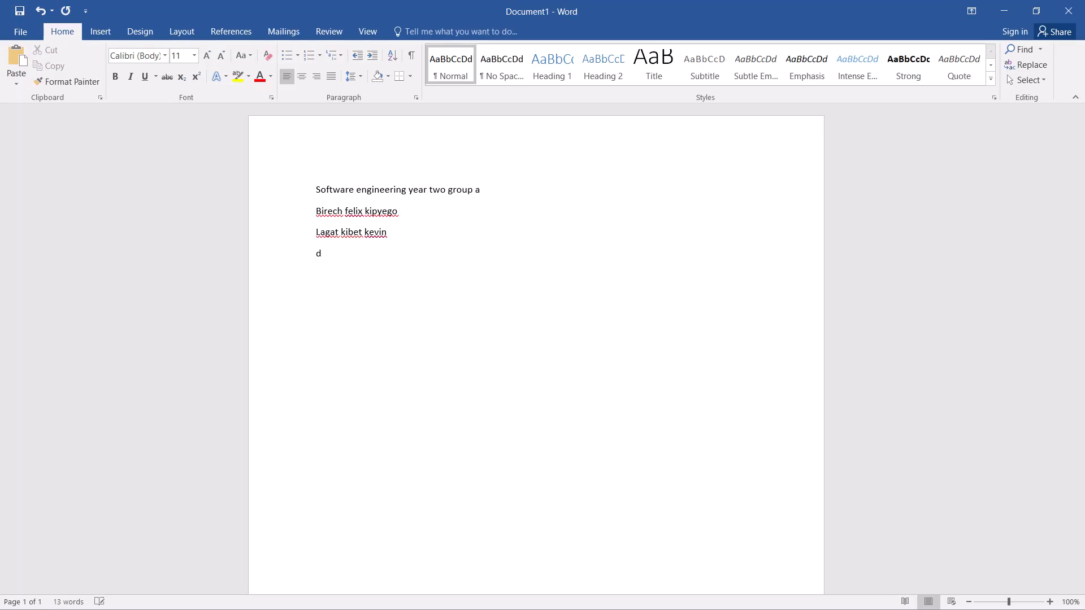
Enter the full names of the third, fourth and fifth group members on separate lines below the second.
{"action": "key", "text": "BackSpace"}
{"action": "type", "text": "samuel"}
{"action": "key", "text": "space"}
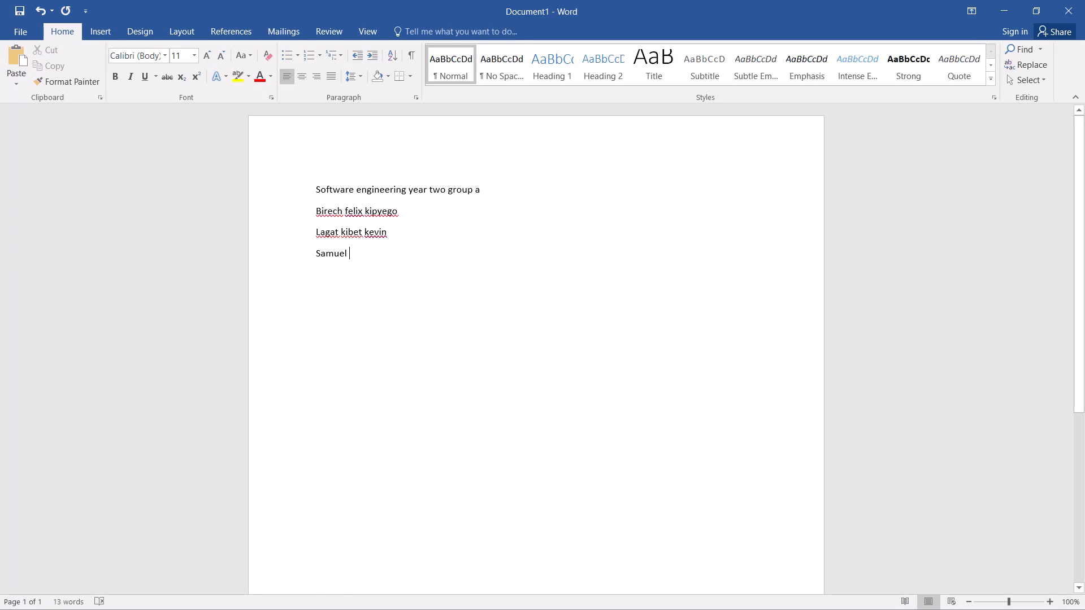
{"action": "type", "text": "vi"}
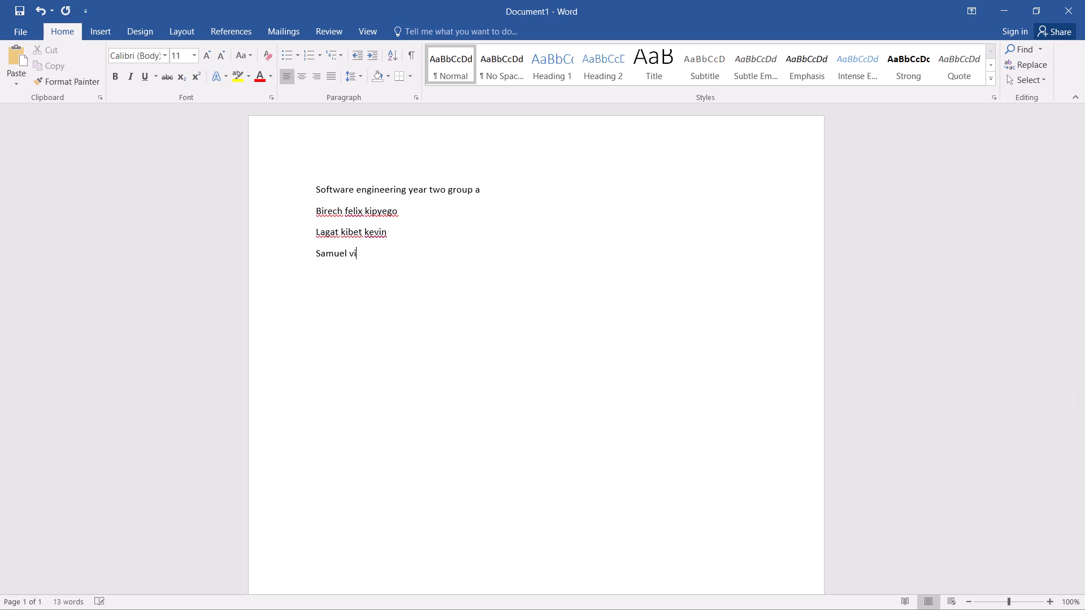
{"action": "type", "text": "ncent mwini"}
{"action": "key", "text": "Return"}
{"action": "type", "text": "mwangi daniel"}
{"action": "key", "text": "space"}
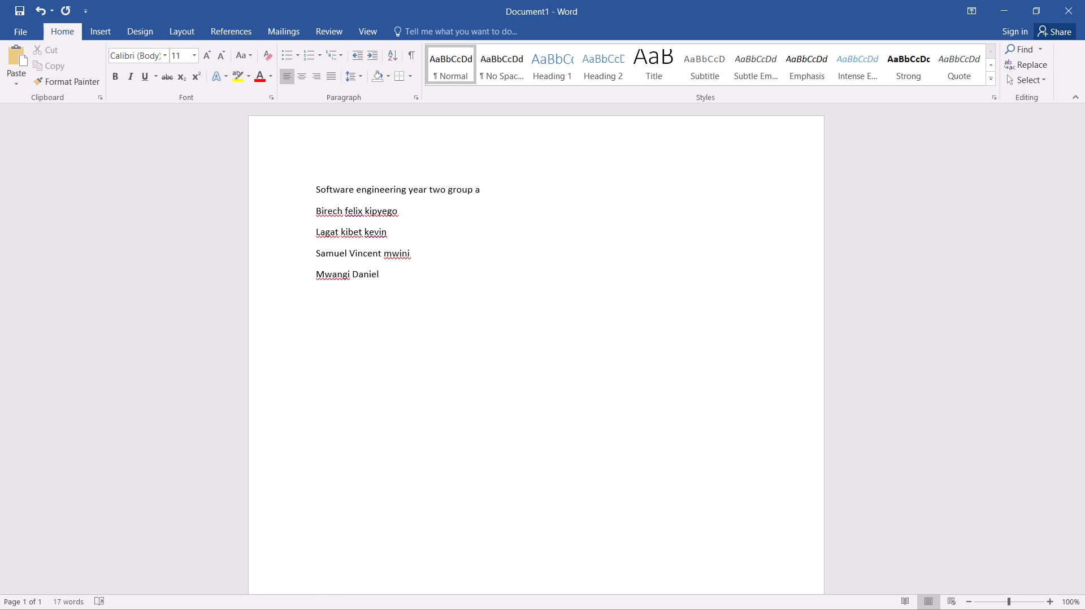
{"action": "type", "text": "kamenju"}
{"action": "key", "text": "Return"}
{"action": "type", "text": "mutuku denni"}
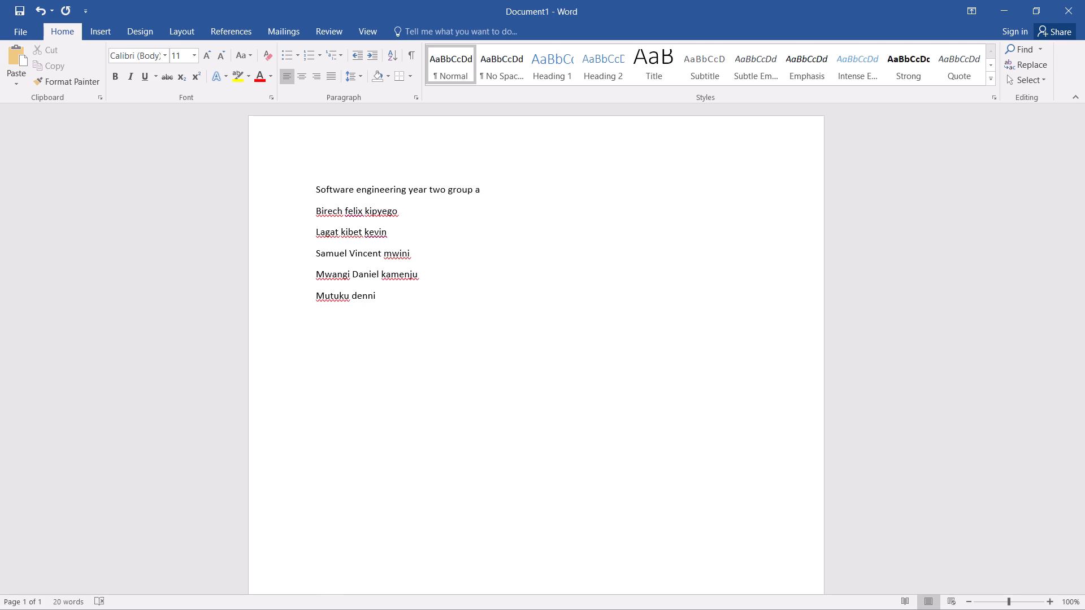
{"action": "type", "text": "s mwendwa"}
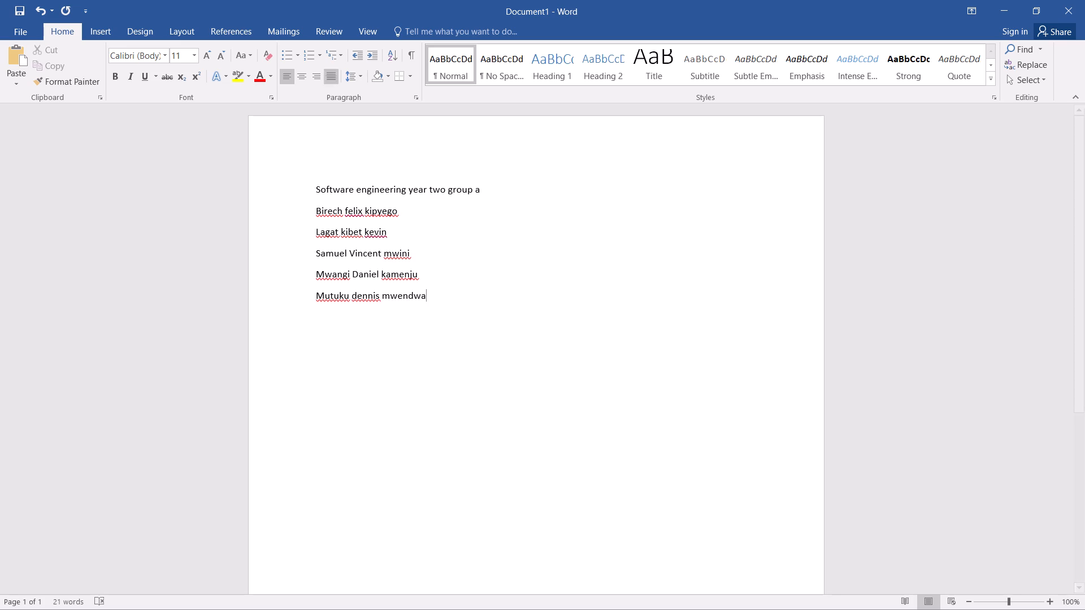
Add a gap of three tab stops after the first member's name to start a second column.
{"action": "left_click", "coordinate": [418, 211]}
{"action": "left_click", "coordinate": [418, 211]}
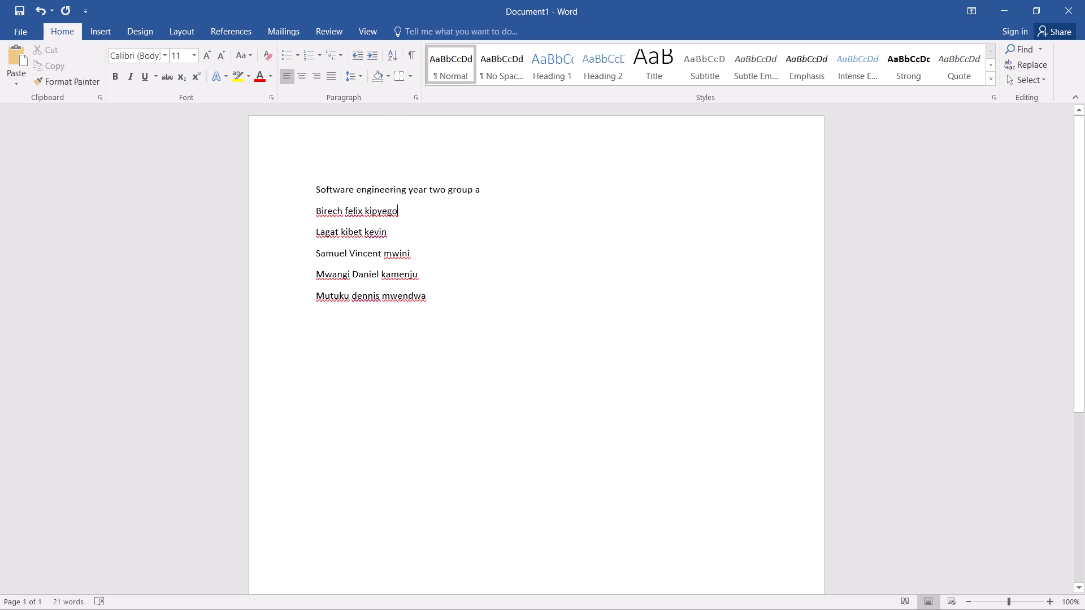
{"action": "key", "text": "Tab"}
{"action": "key", "text": "Tab"}
{"action": "key", "text": "Tab"}
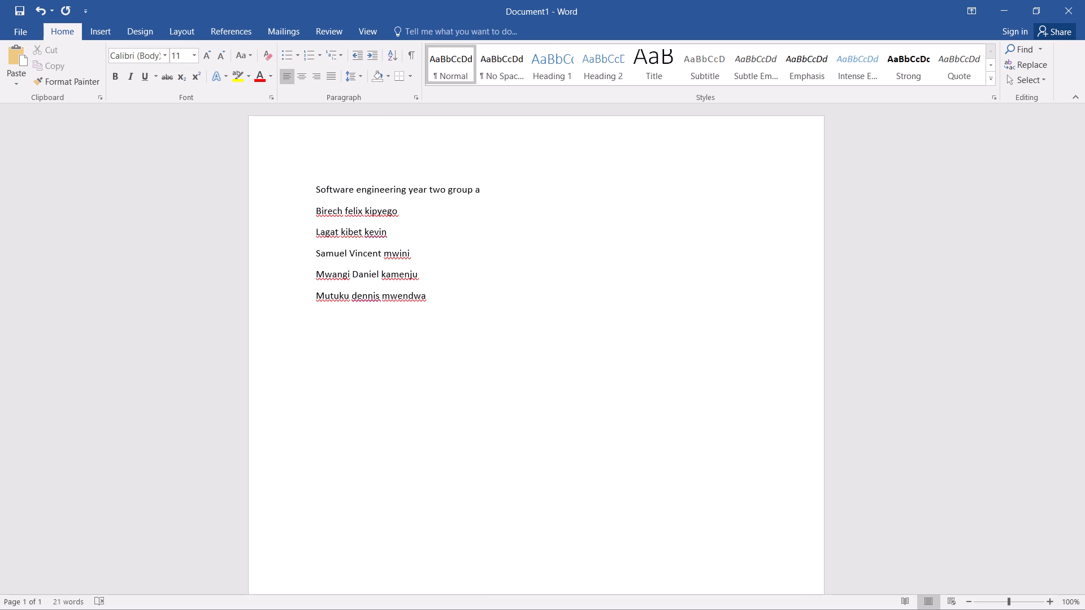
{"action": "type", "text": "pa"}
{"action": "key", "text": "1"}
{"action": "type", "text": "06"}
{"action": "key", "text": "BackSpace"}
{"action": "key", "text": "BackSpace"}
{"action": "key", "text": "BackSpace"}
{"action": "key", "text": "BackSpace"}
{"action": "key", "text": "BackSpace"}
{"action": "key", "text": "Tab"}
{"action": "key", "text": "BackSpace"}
Enter the first member's registration number, with capital letters, in the second column of that member's line.
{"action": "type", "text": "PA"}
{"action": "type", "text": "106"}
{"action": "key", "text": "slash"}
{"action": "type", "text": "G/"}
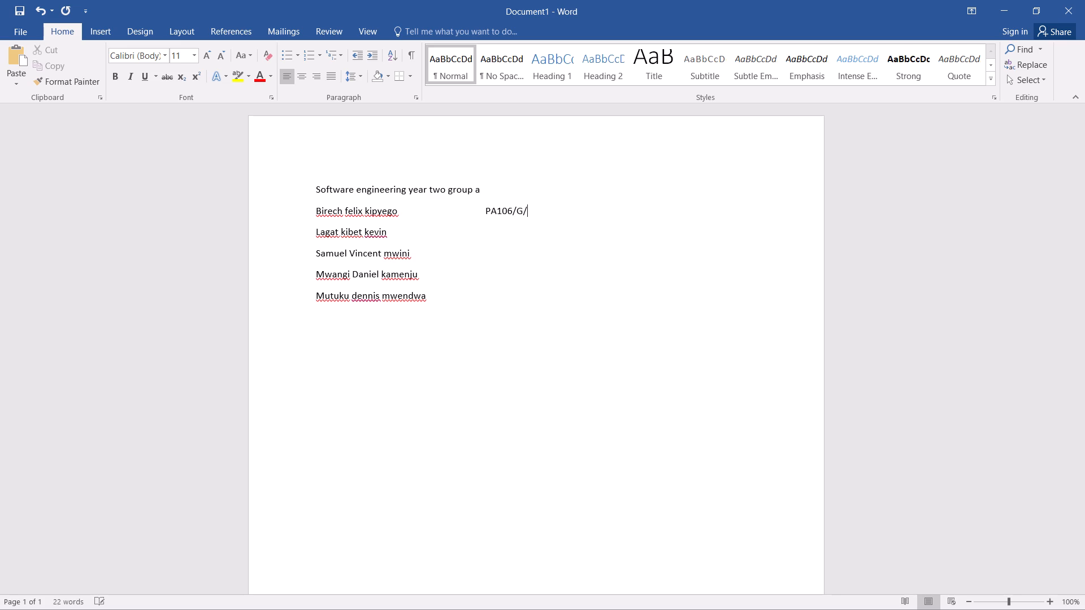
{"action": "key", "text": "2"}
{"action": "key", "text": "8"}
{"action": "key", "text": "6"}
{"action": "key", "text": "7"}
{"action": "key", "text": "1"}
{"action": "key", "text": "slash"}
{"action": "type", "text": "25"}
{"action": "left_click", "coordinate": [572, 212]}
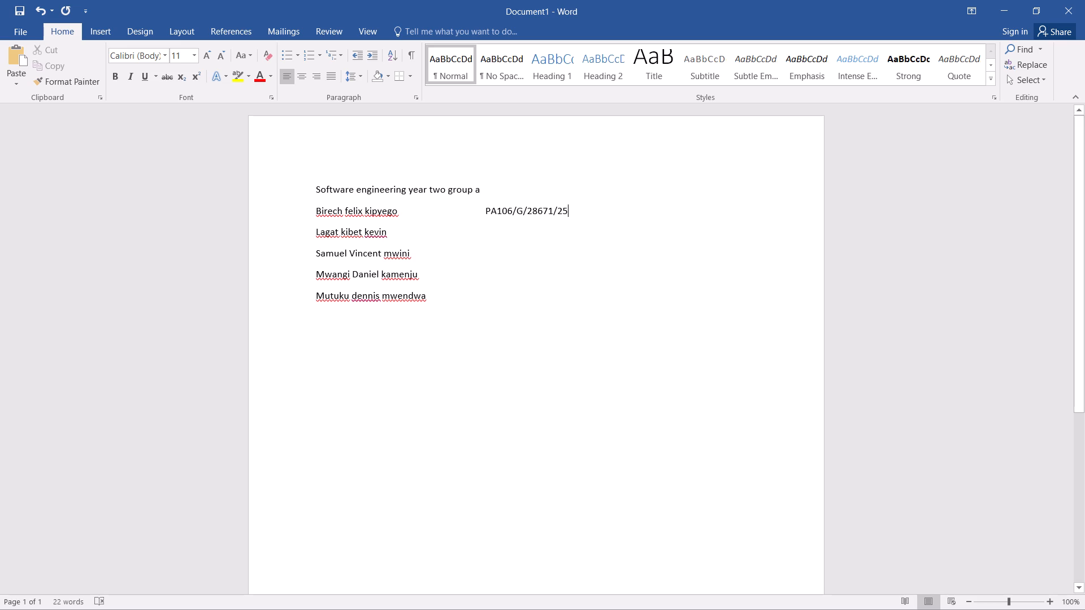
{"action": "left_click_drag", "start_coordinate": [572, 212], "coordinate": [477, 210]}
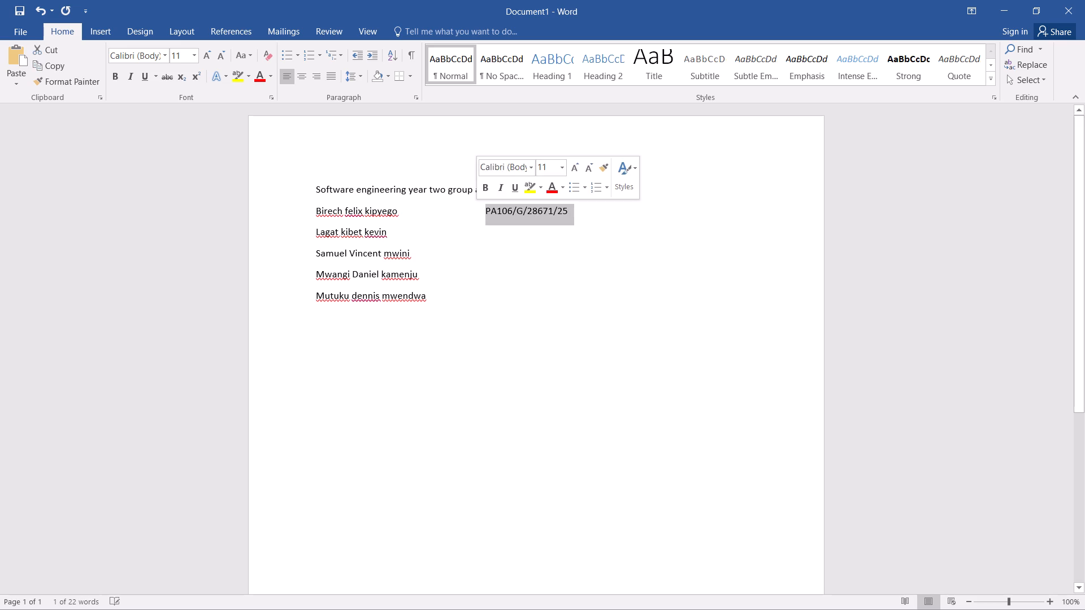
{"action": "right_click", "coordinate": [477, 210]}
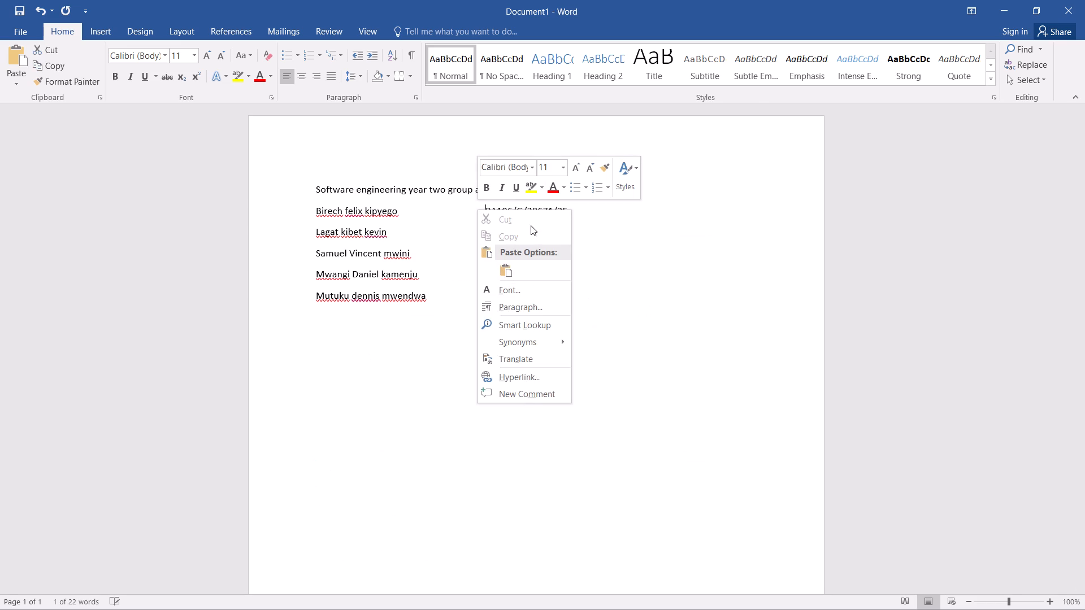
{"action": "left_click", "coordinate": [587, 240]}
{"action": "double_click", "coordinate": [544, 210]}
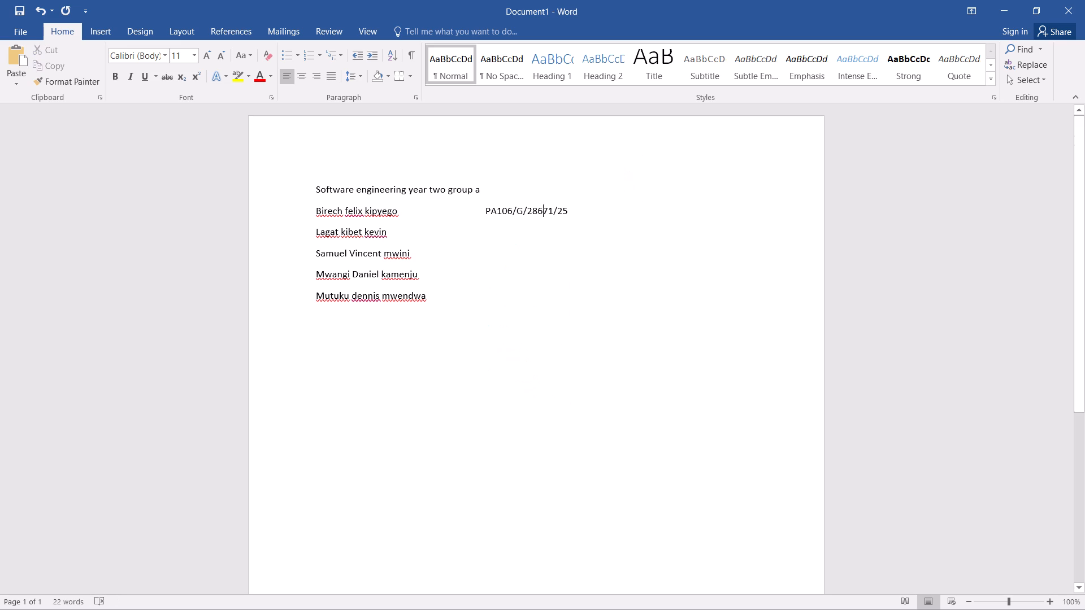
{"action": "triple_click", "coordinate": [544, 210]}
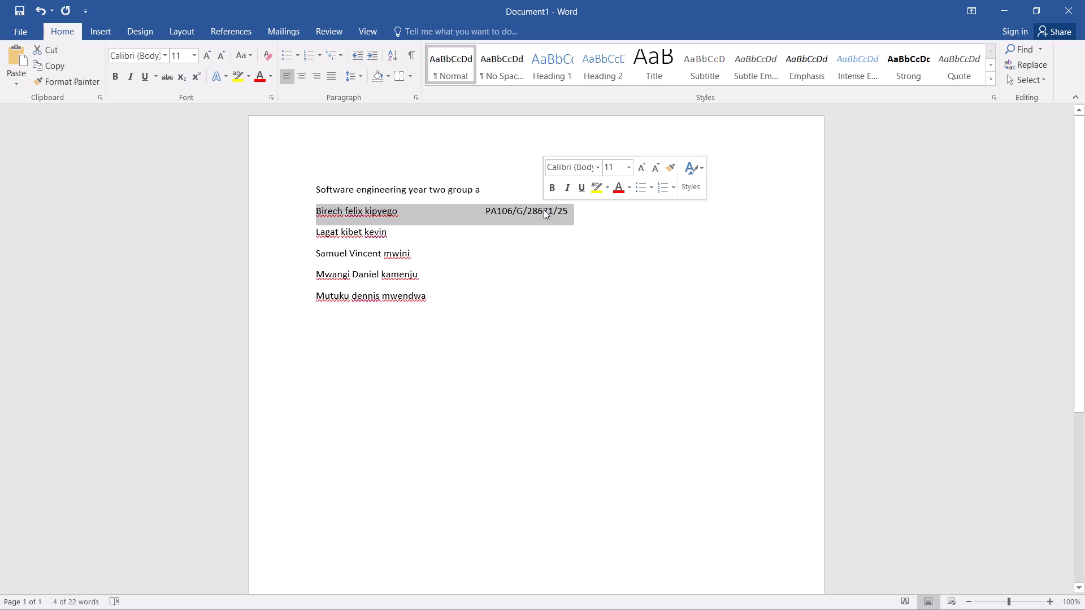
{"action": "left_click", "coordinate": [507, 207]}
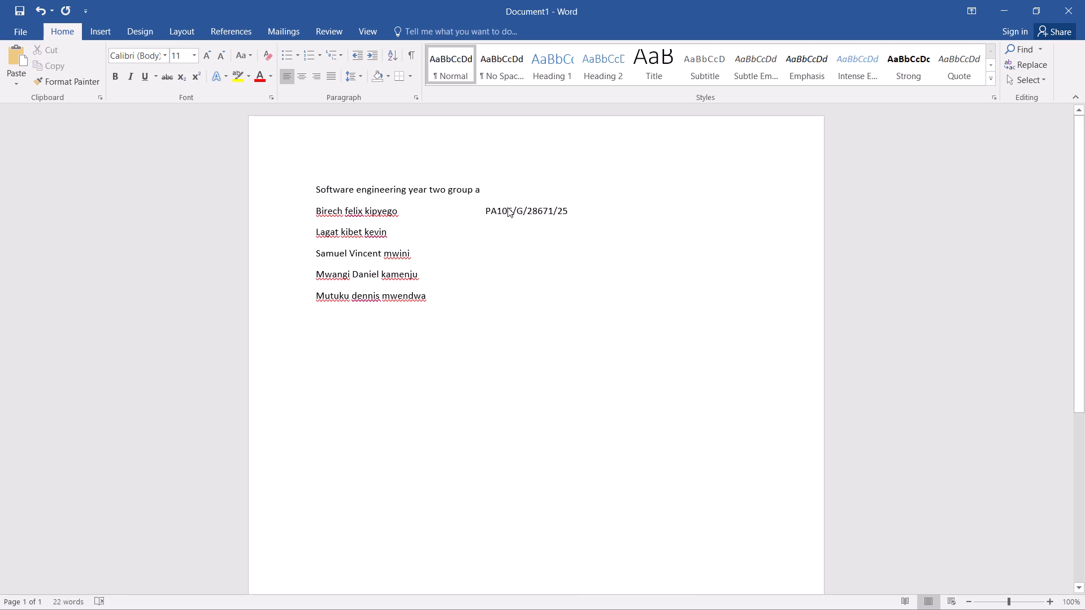
Copy the first member's registration number onto the second member's line, three tab stops after the name, and remove the extra blank line.
{"action": "left_click", "coordinate": [480, 212]}
{"action": "left_click_drag", "start_coordinate": [480, 212], "coordinate": [580, 214]}
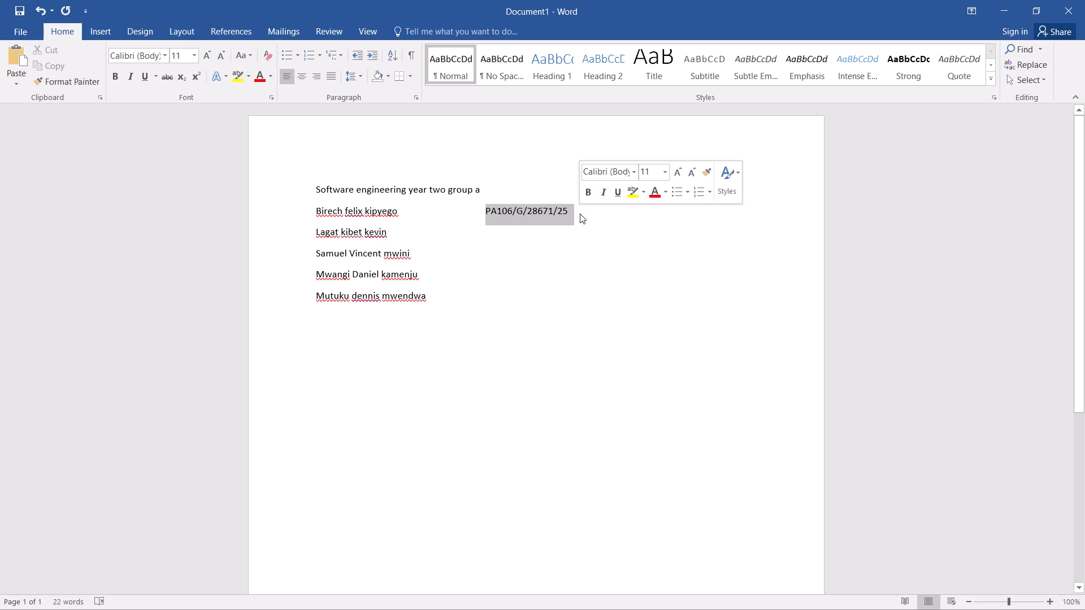
{"action": "right_click", "coordinate": [559, 212]}
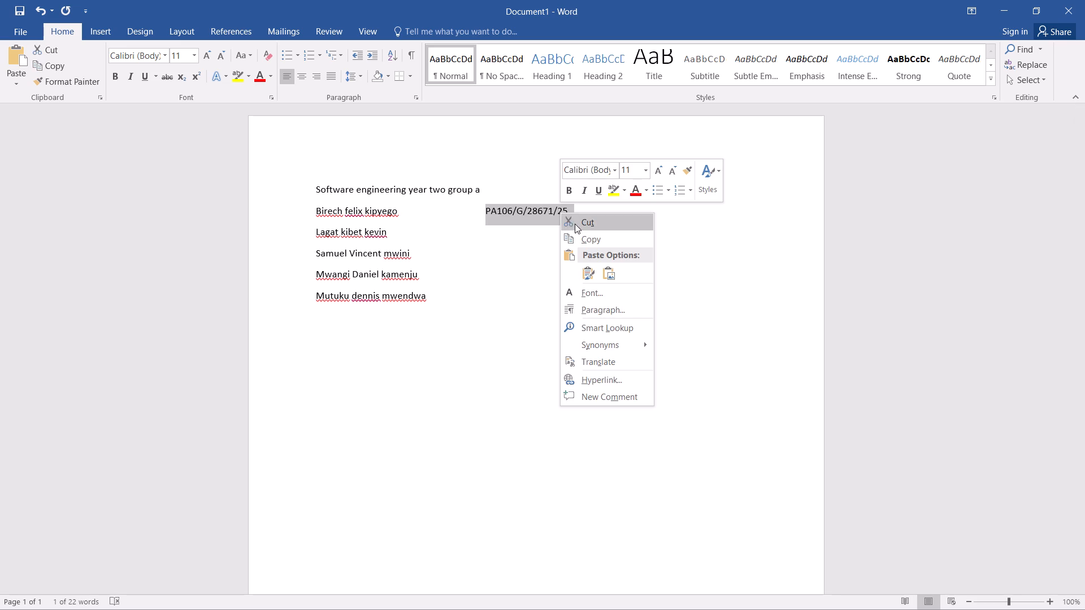
{"action": "left_click", "coordinate": [595, 237]}
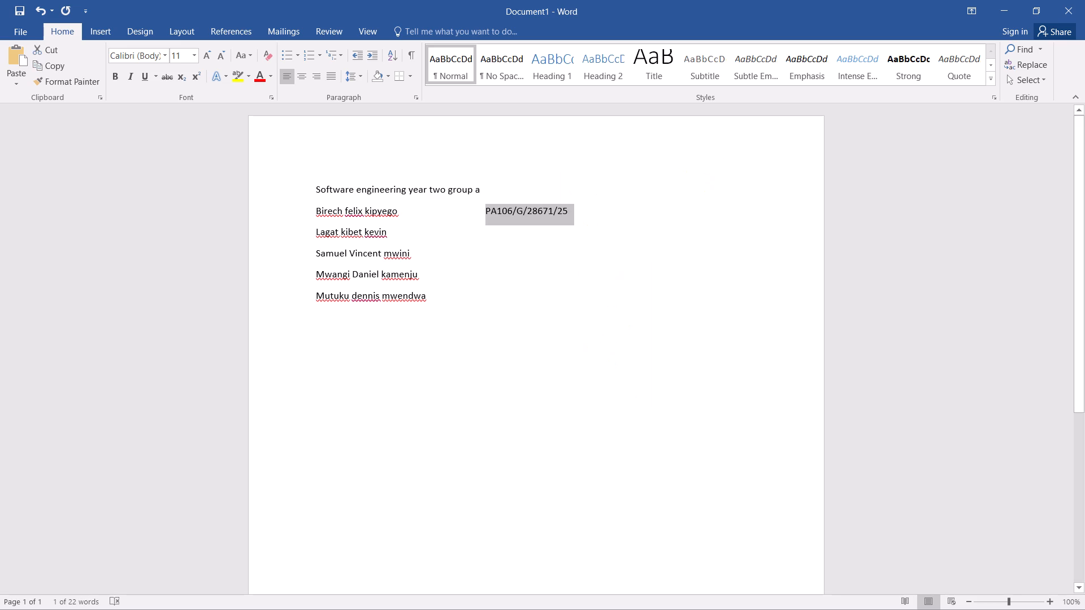
{"action": "left_click", "coordinate": [498, 234]}
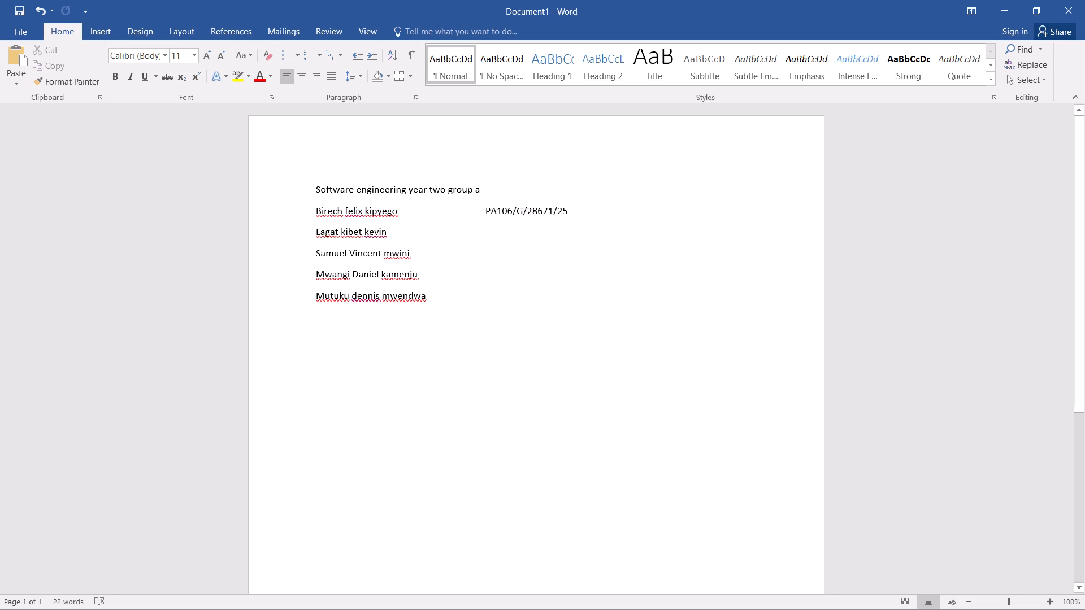
{"action": "key", "text": "Tab"}
{"action": "key", "text": "Tab"}
{"action": "key", "text": "Tab"}
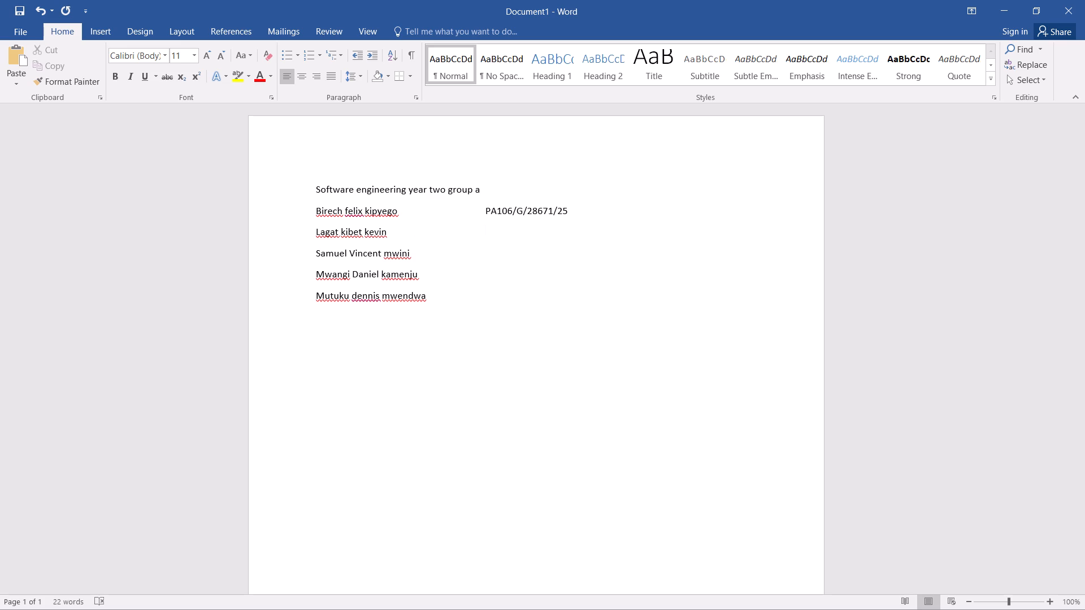
{"action": "key", "text": "ctrl+v"}
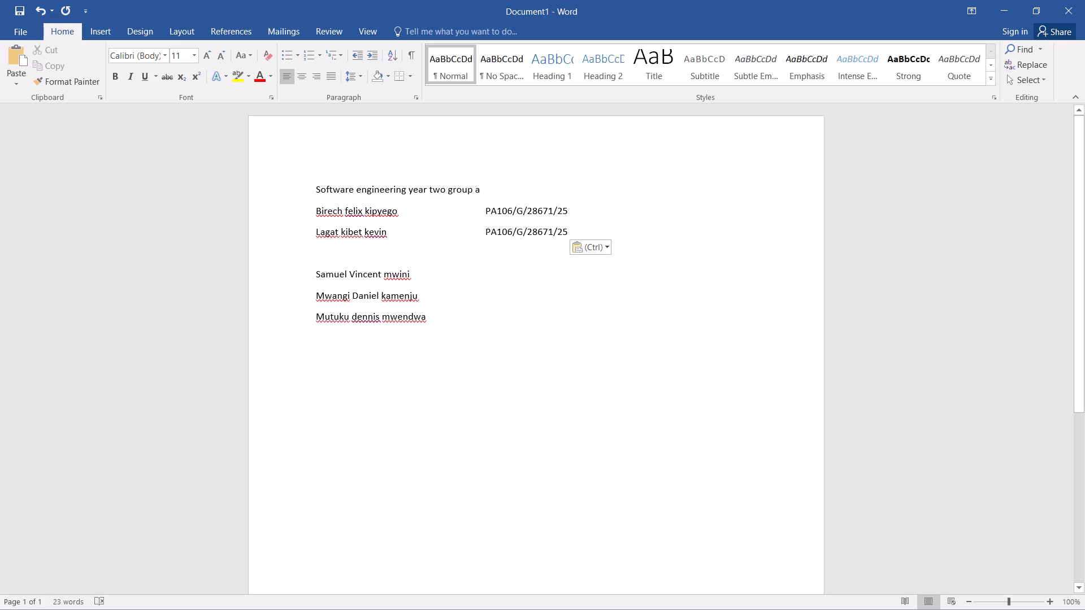
{"action": "key", "text": "BackSpace"}
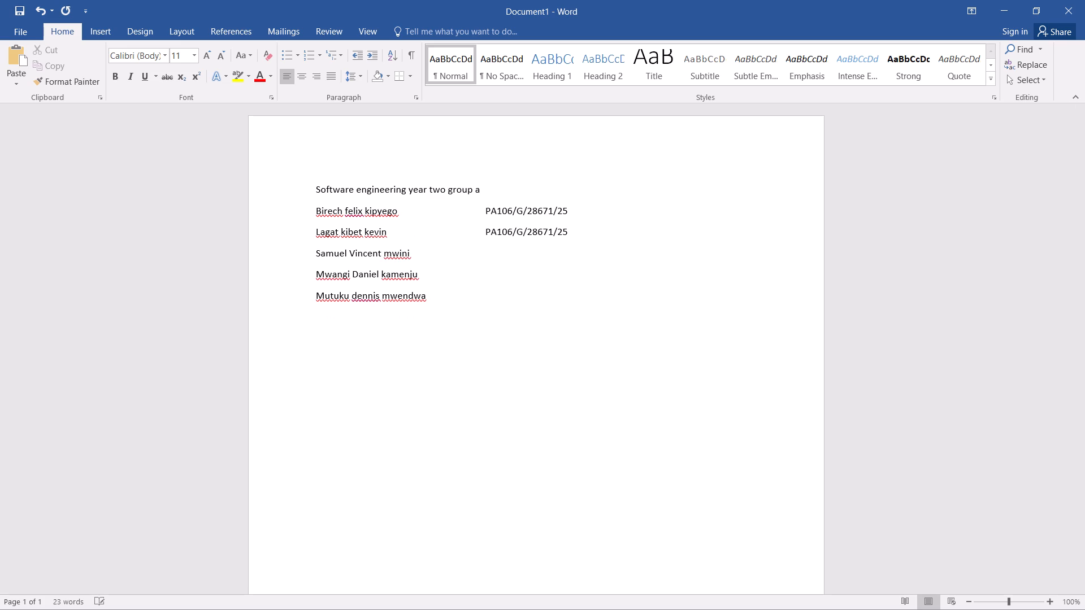
Paste the copied registration number onto the third member's line, three tab stops after the name, and remove the extra blank line.
{"action": "left_click", "coordinate": [422, 255]}
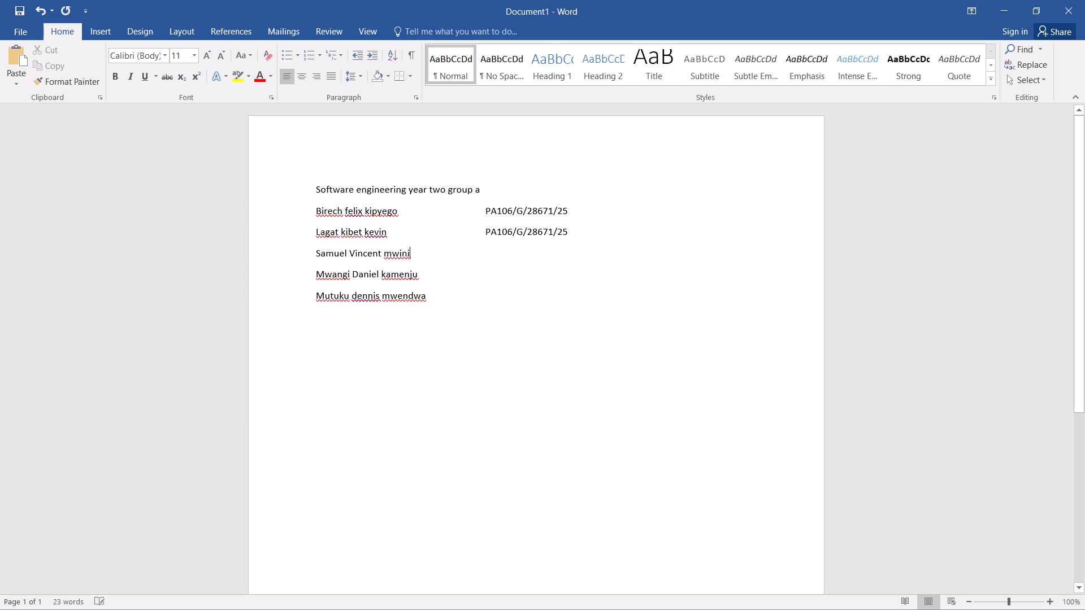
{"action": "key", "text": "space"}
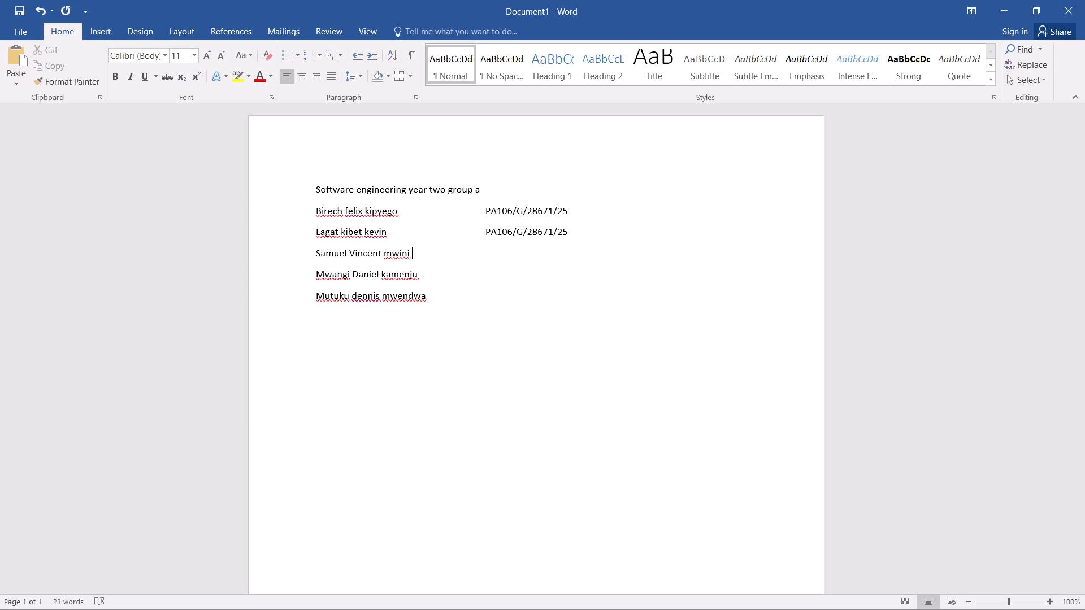
{"action": "key", "text": "BackSpace"}
{"action": "key", "text": "Tab"}
{"action": "key", "text": "Tab"}
{"action": "key", "text": "Tab"}
{"action": "key", "text": "ctrl+v"}
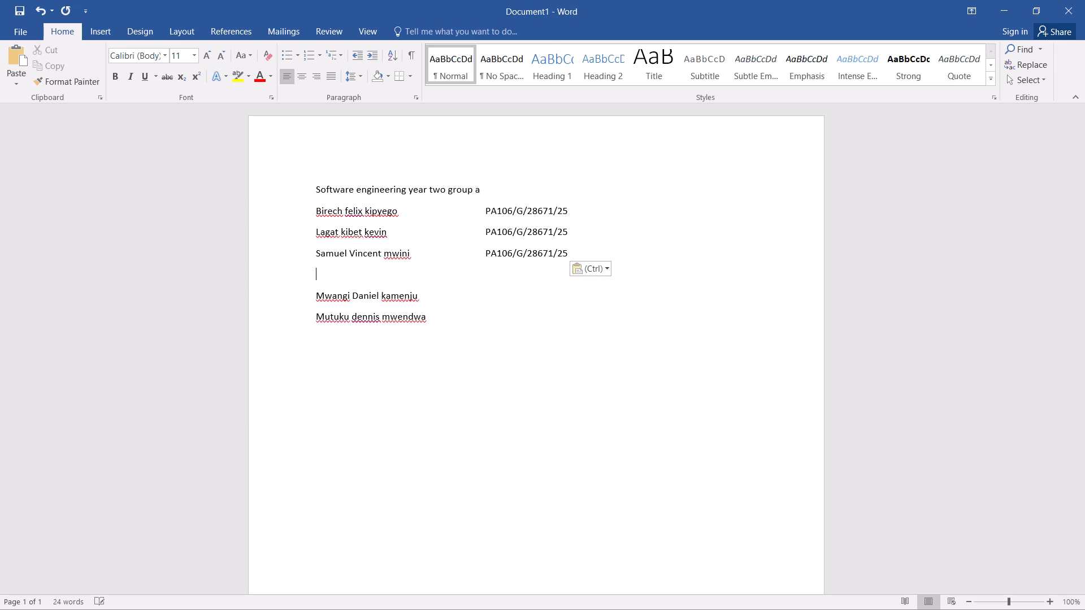
{"action": "key", "text": "BackSpace"}
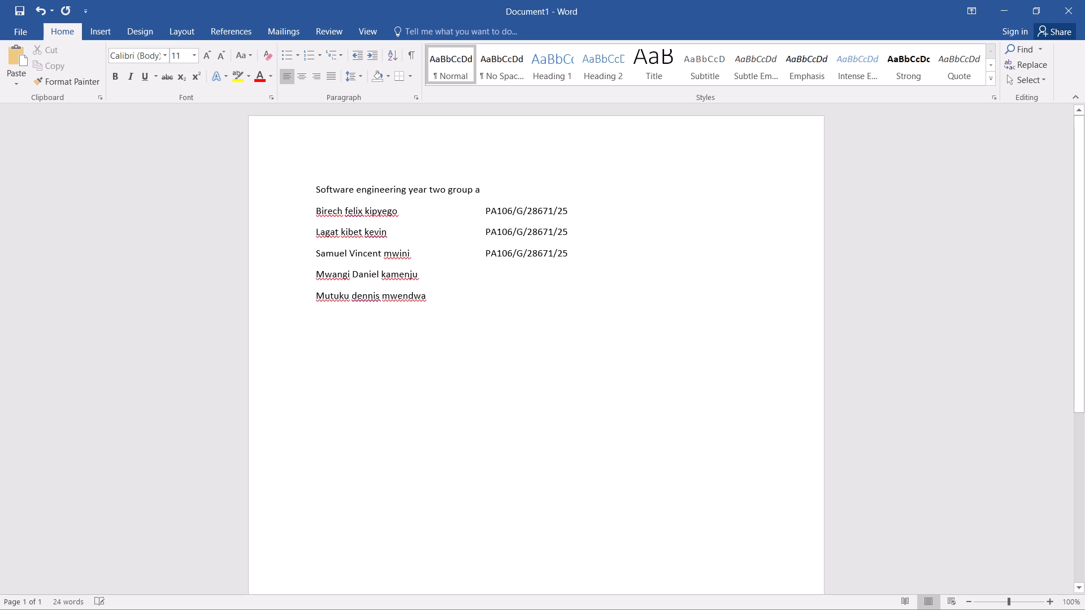
Paste the copied registration number onto the fourth and fifth members' lines, two tab stops after each name, with no blank line between them.
{"action": "left_click", "coordinate": [426, 274]}
{"action": "key", "text": "Tab"}
{"action": "key", "text": "Tab"}
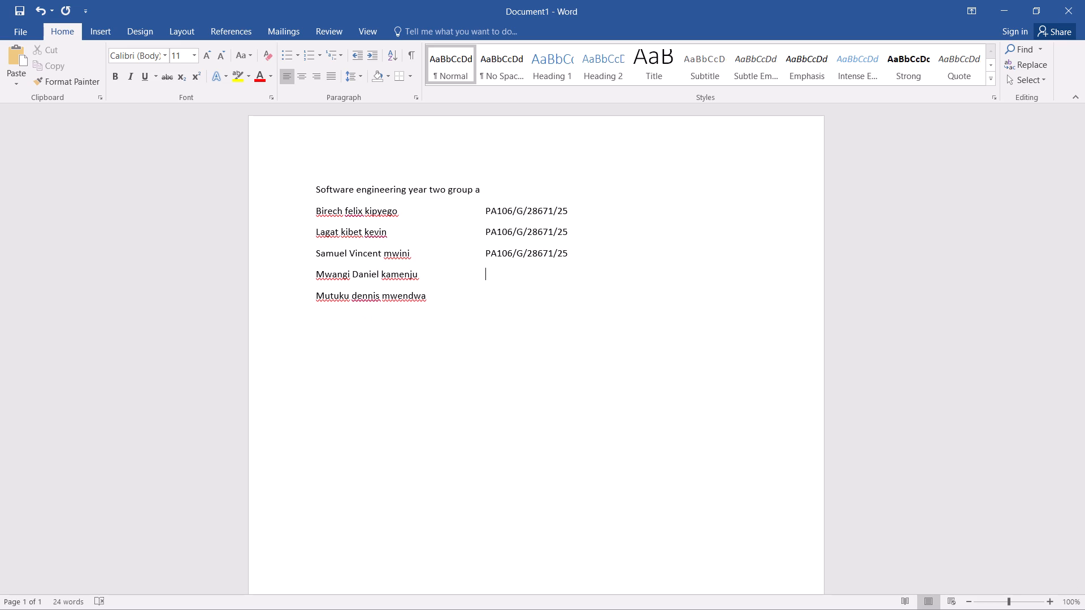
{"action": "key", "text": "ctrl+v"}
{"action": "key", "text": "BackSpace"}
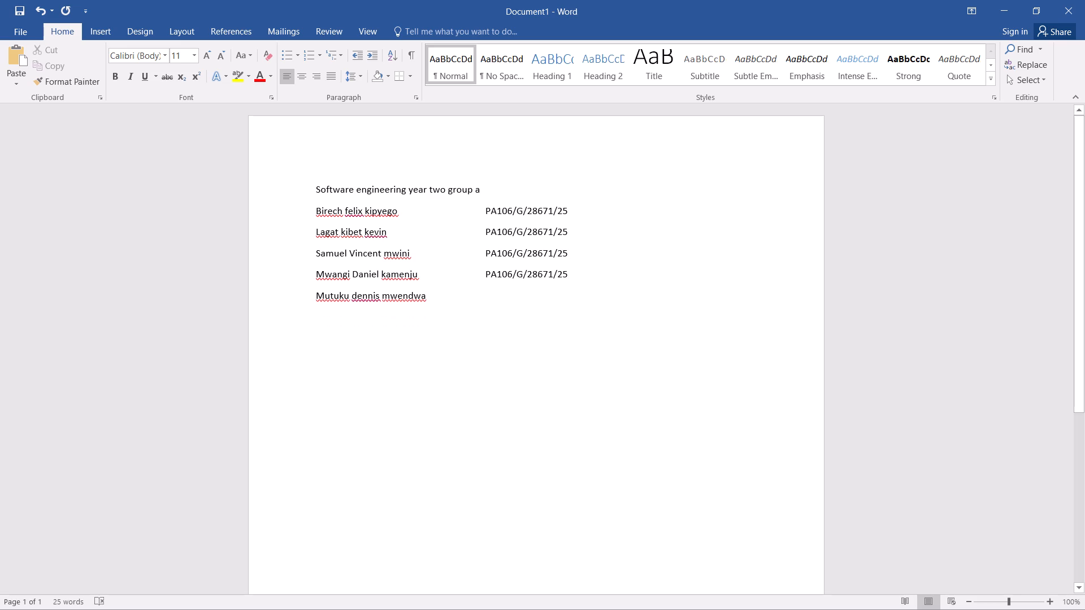
{"action": "left_click", "coordinate": [428, 300]}
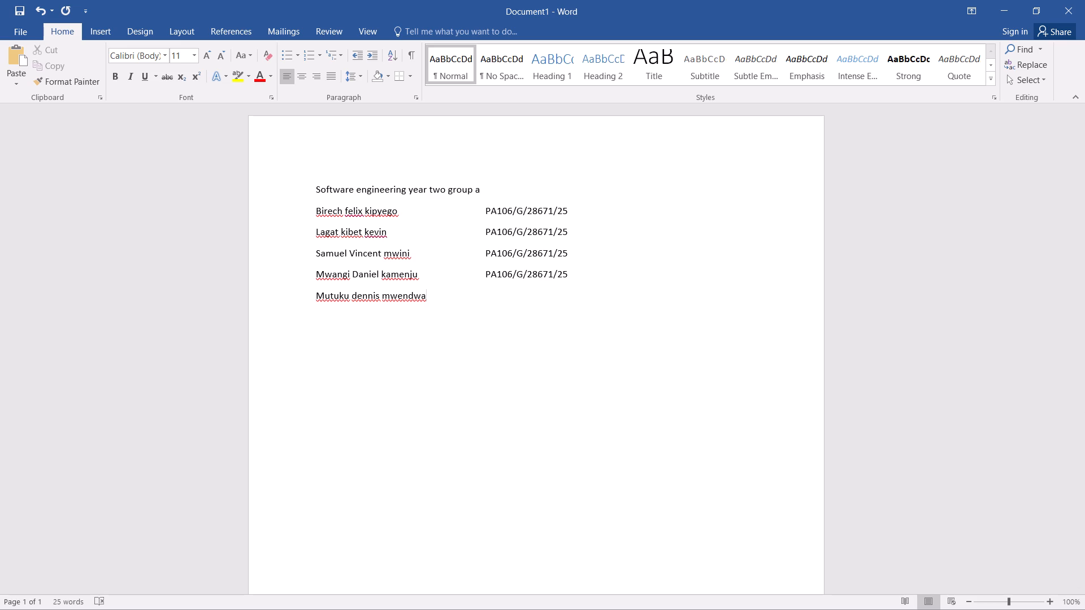
{"action": "key", "text": "Tab"}
{"action": "key", "text": "Tab"}
{"action": "key", "text": "ctrl+v"}
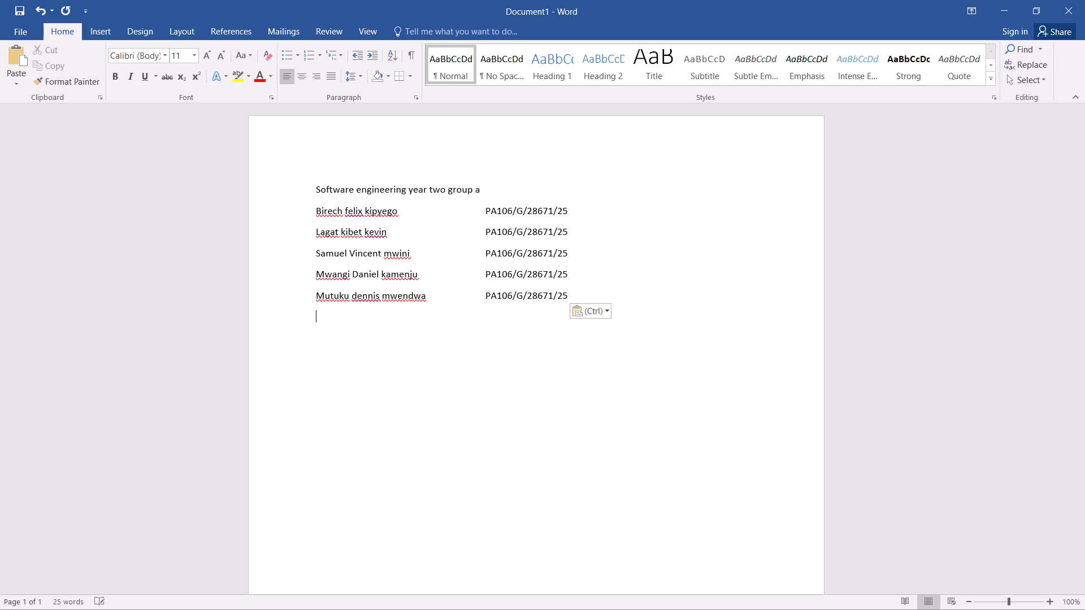
Correct the final digits of the middle number in the second and third members' registration numbers to their own values.
{"action": "left_click", "coordinate": [553, 229]}
{"action": "key", "text": "BackSpace"}
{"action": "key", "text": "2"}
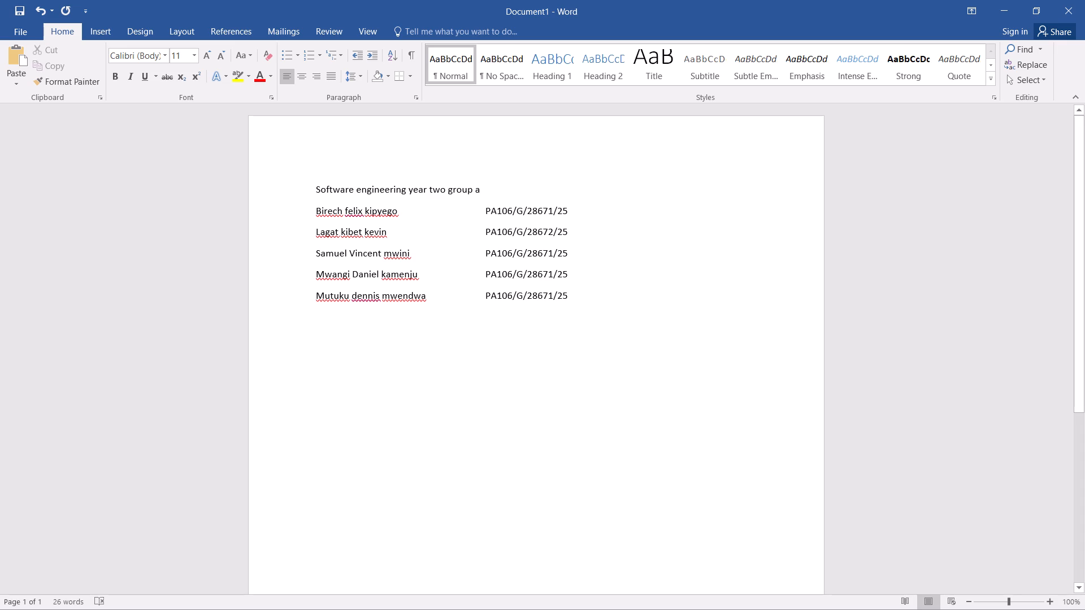
{"action": "left_click", "coordinate": [552, 254]}
{"action": "key", "text": "BackSpace"}
{"action": "key", "text": "BackSpace"}
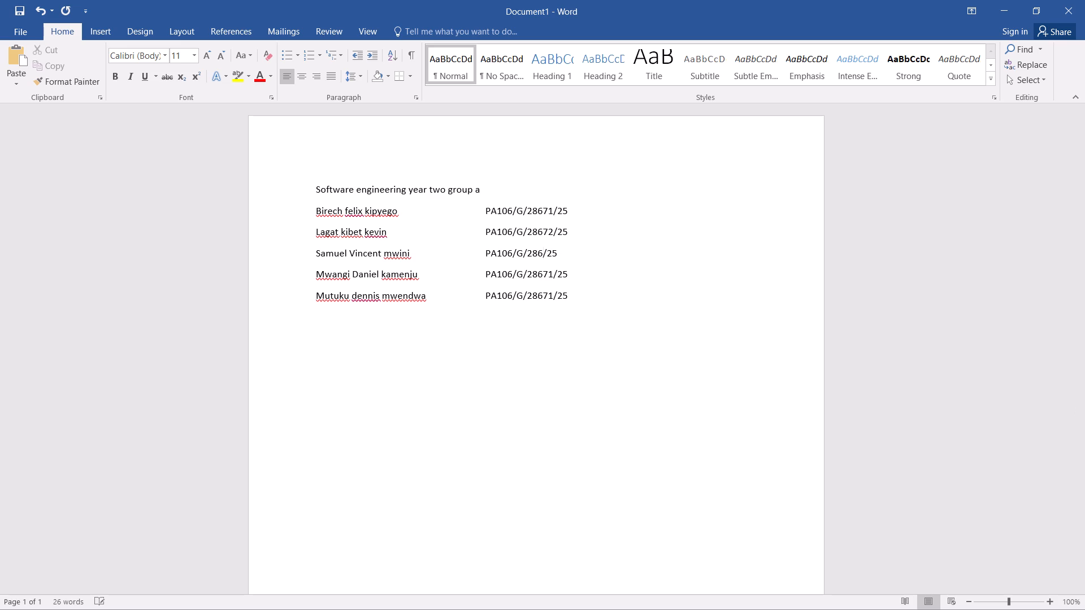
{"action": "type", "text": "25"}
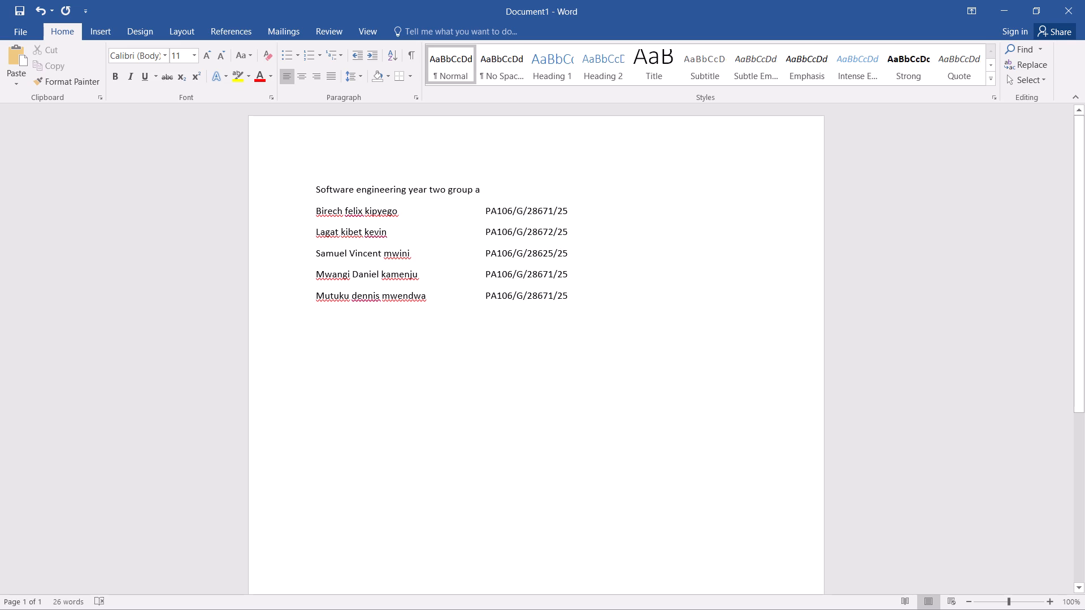
Replace the last two digits of the middle number in the fourth member's registration number with that member's own digits.
{"action": "double_click", "coordinate": [547, 274]}
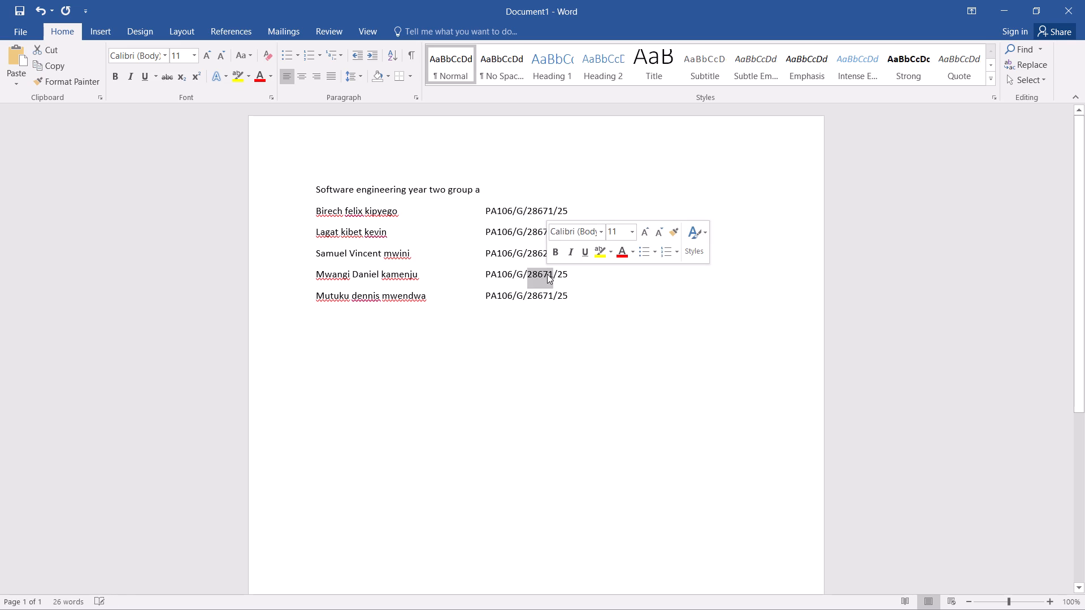
{"action": "left_click", "coordinate": [547, 273]}
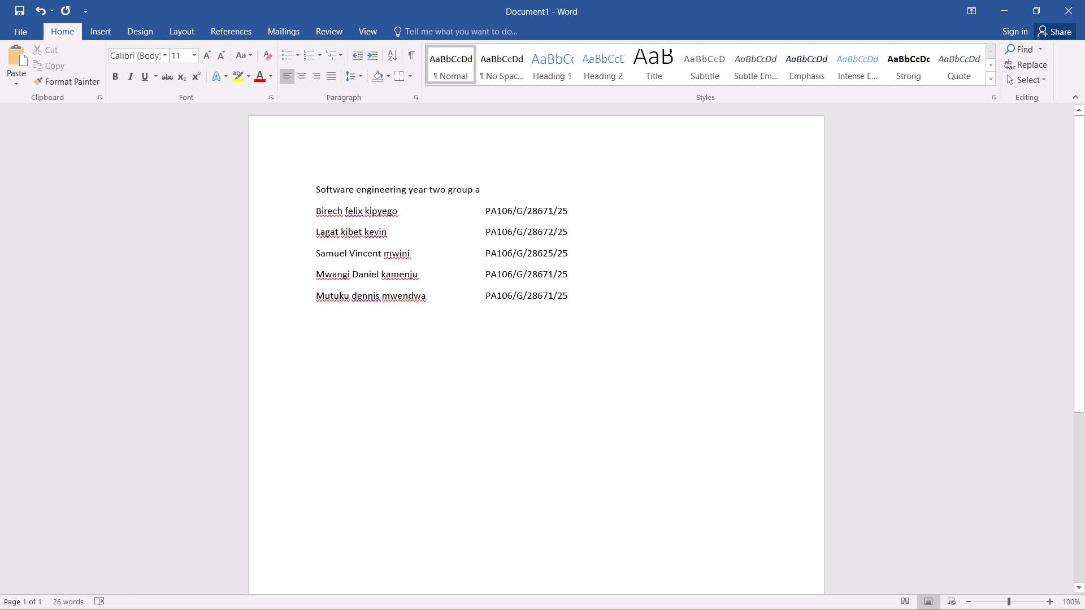
{"action": "key", "text": "Right"}
{"action": "key", "text": "BackSpace"}
{"action": "key", "text": "BackSpace"}
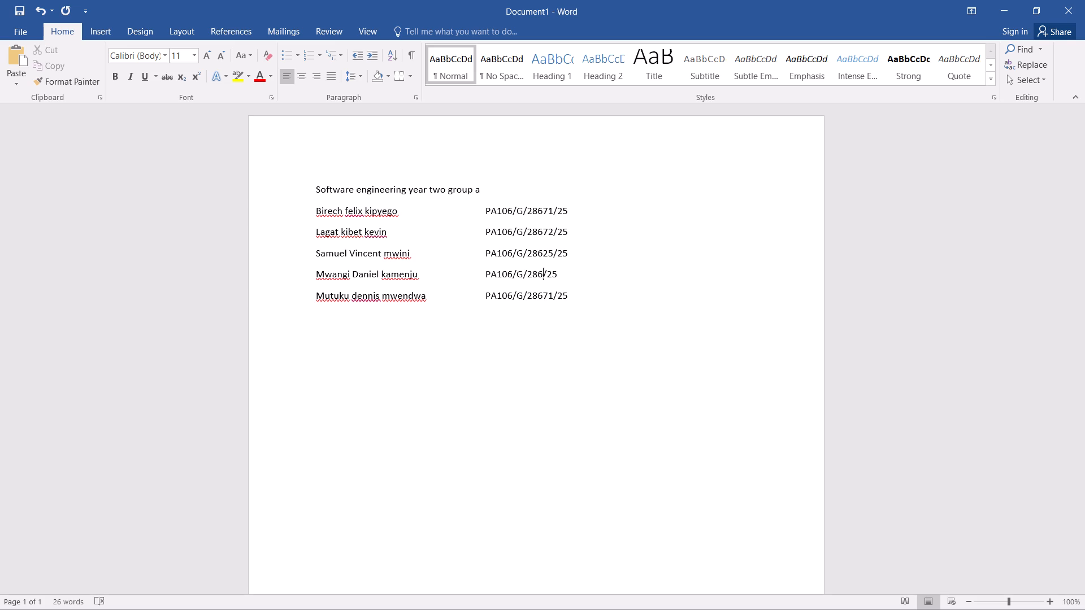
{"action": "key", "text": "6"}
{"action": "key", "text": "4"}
Replace the last two digits of the middle number in the fifth member's registration number with that member's own digits.
{"action": "double_click", "coordinate": [546, 296]}
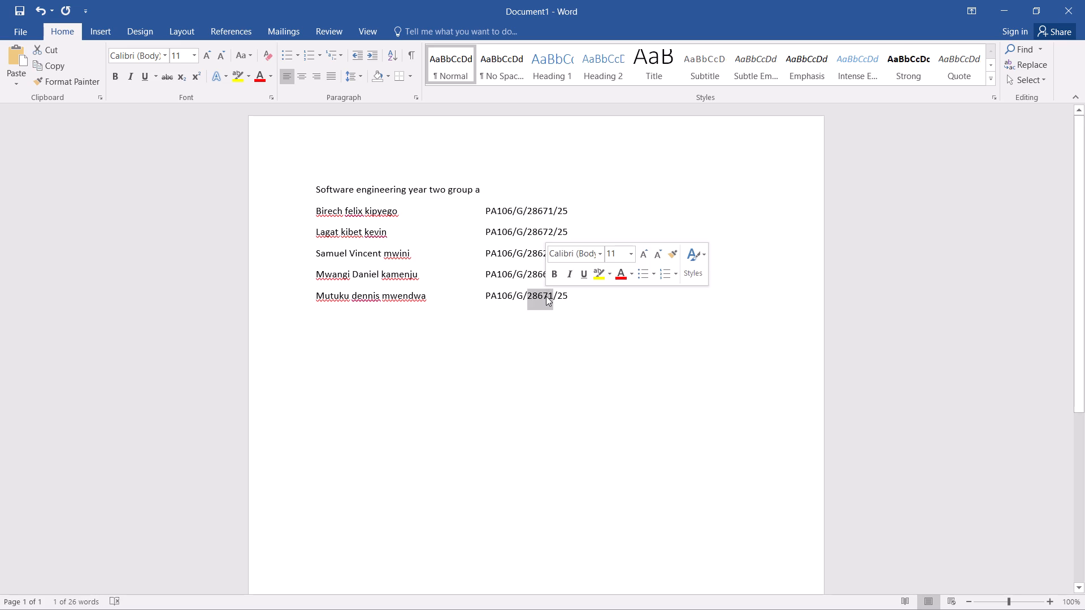
{"action": "left_click", "coordinate": [546, 296]}
{"action": "key", "text": "Right"}
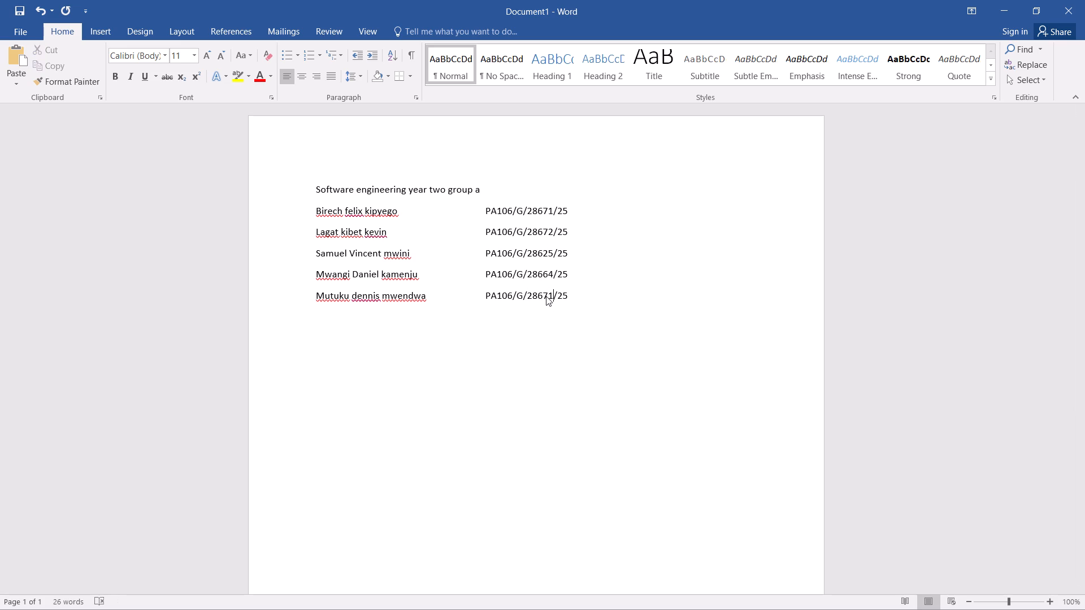
{"action": "key", "text": "BackSpace"}
{"action": "key", "text": "BackSpace"}
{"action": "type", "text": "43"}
Make the heading line "Software engineering year two group a" bold and change it to UPPERCASE.
{"action": "double_click", "coordinate": [310, 189]}
{"action": "double_click", "coordinate": [284, 187]}
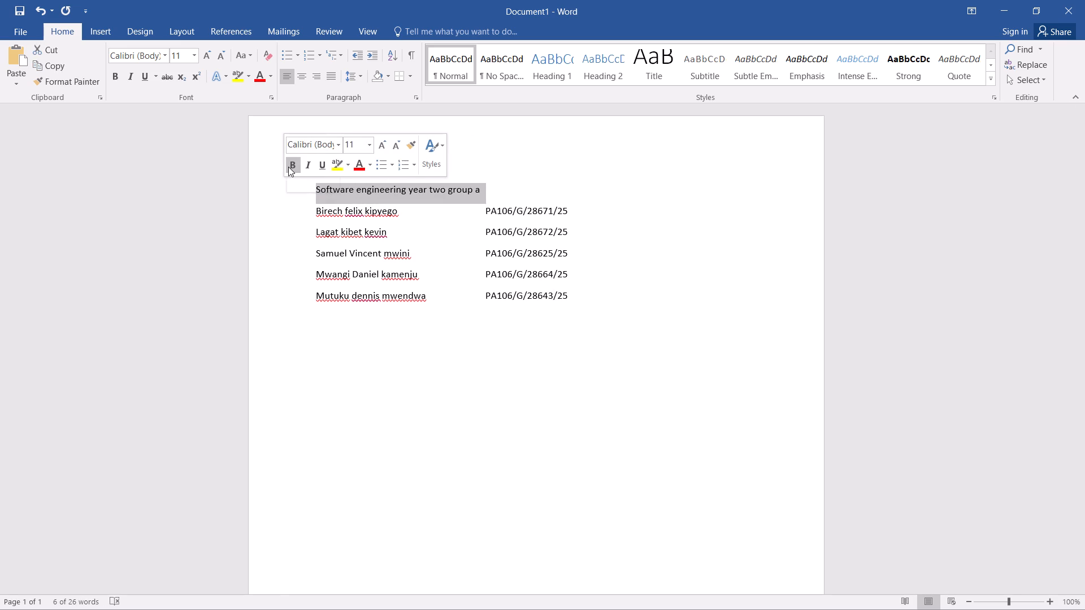
{"action": "left_click", "coordinate": [288, 167]}
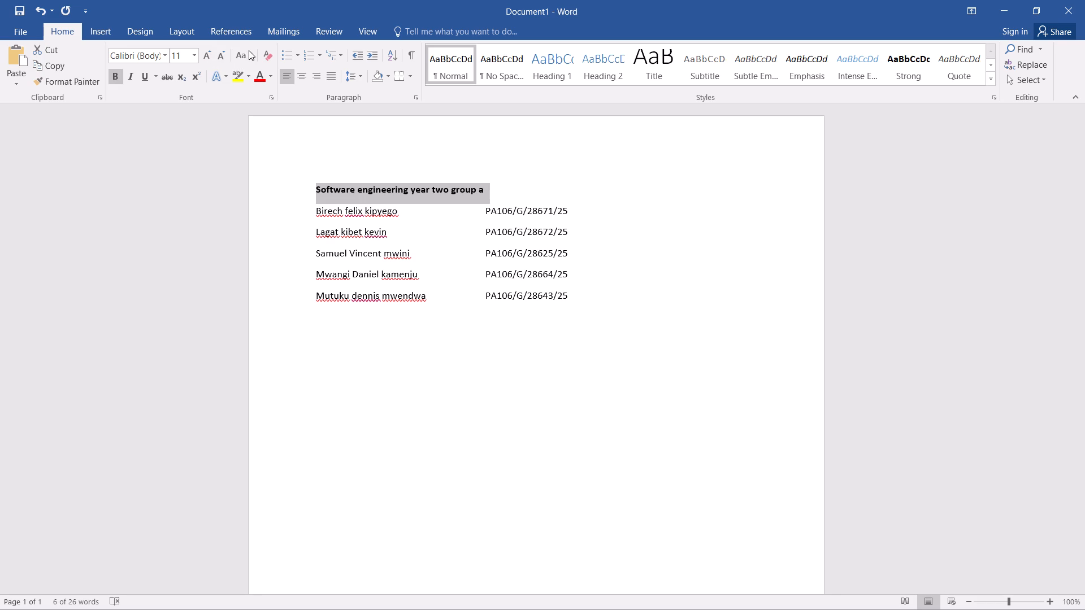
{"action": "left_click", "coordinate": [251, 50]}
{"action": "left_click", "coordinate": [269, 104]}
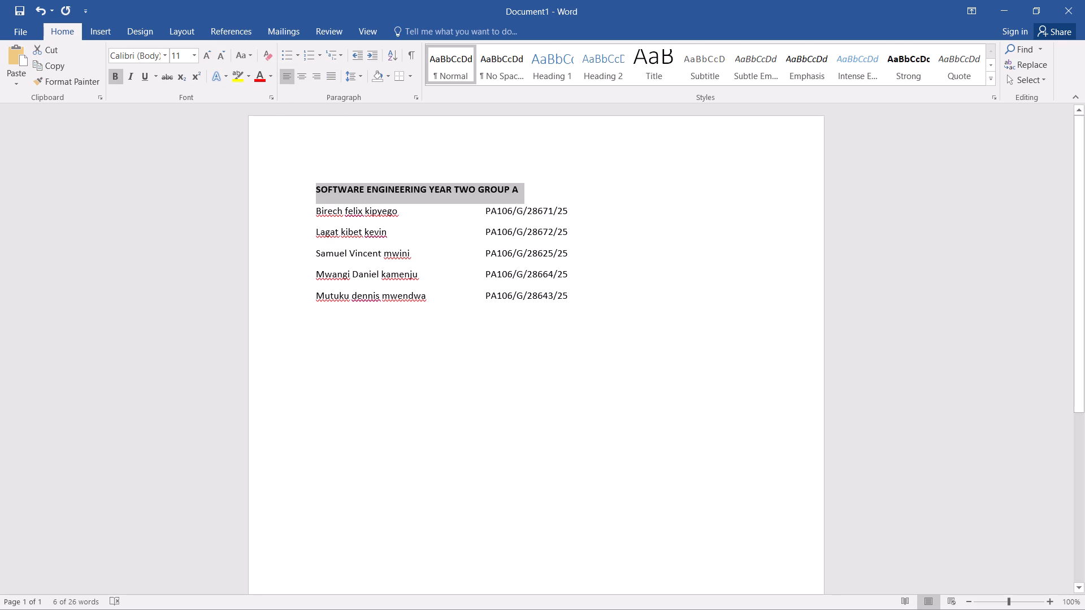
Change all five member lines below the heading to UPPERCASE and deselect them.
{"action": "left_click", "coordinate": [308, 219]}
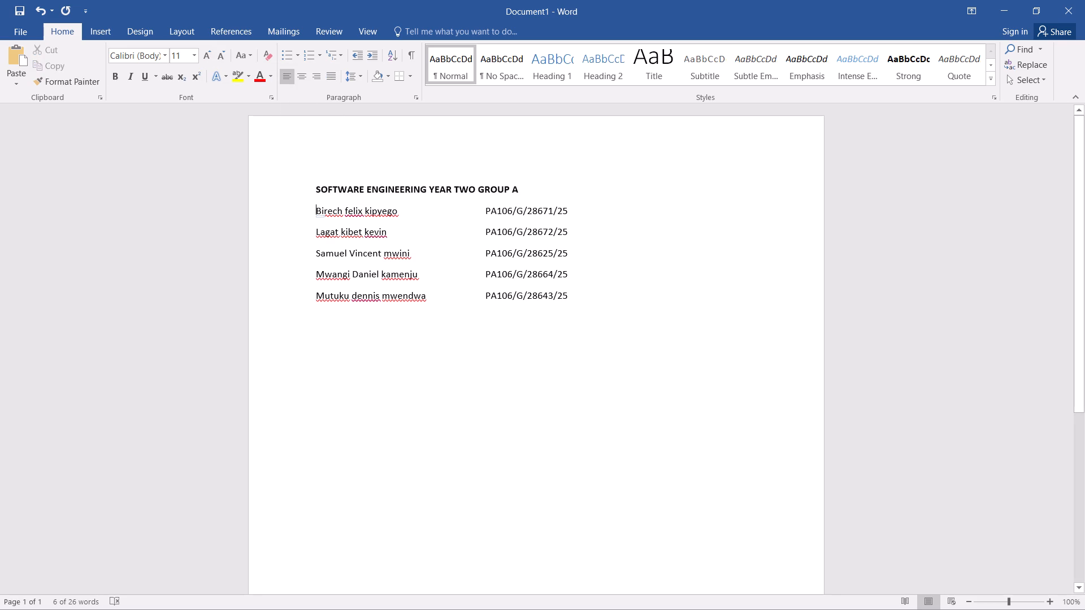
{"action": "left_click_drag", "start_coordinate": [308, 219], "coordinate": [509, 268]}
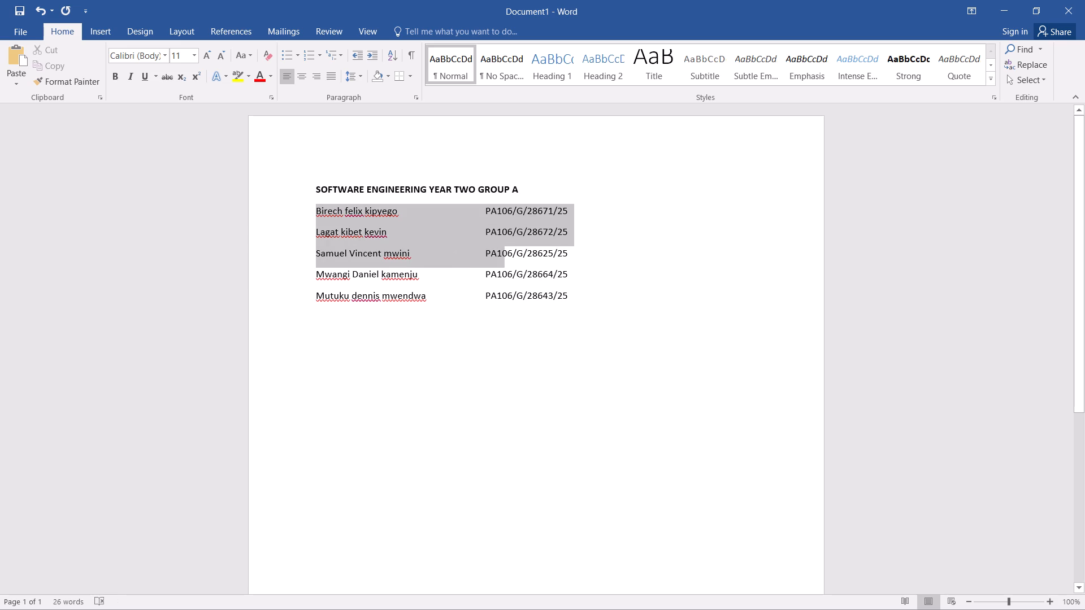
{"action": "left_click_drag", "start_coordinate": [509, 268], "coordinate": [585, 316]}
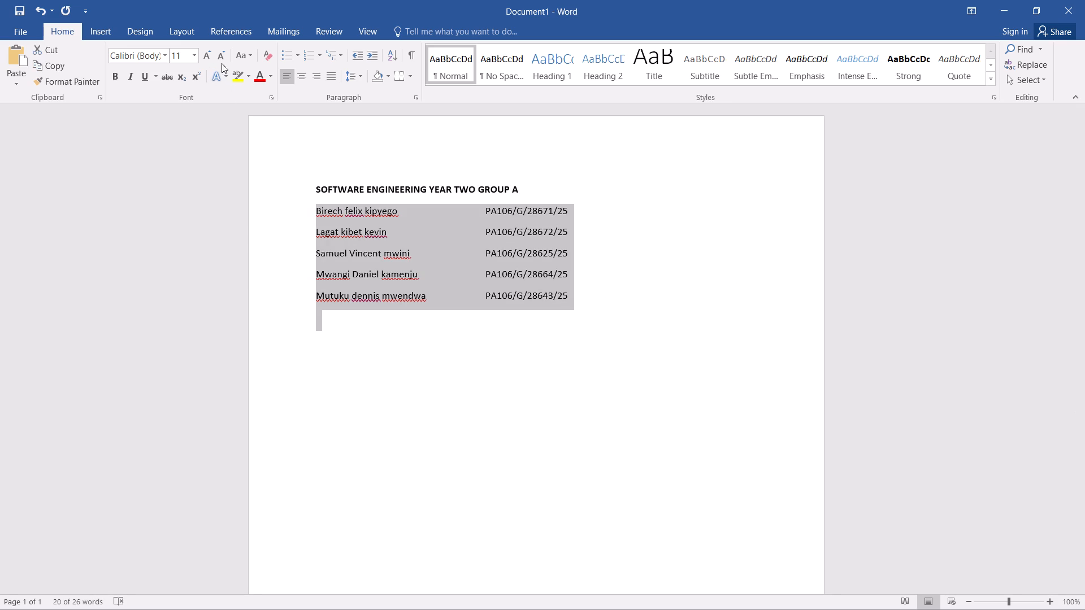
{"action": "left_click", "coordinate": [248, 52]}
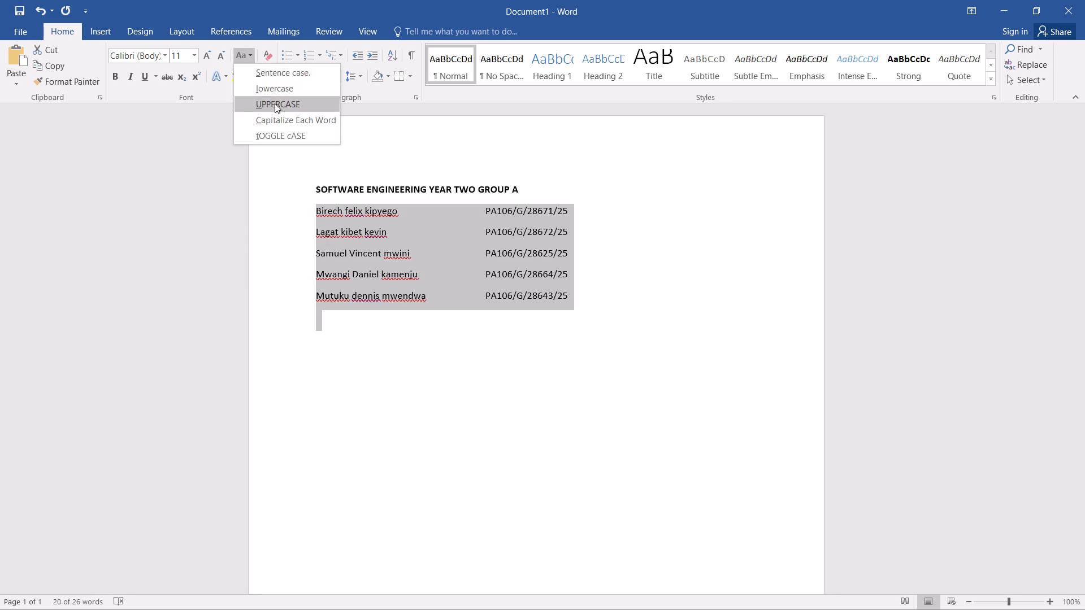
{"action": "left_click", "coordinate": [275, 103]}
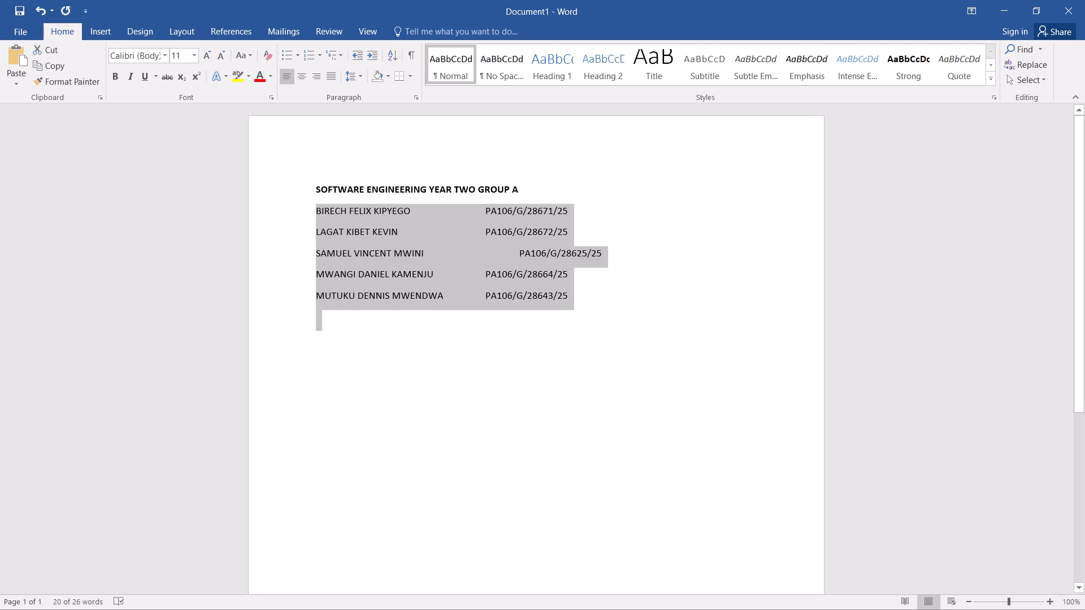
{"action": "left_click", "coordinate": [411, 316]}
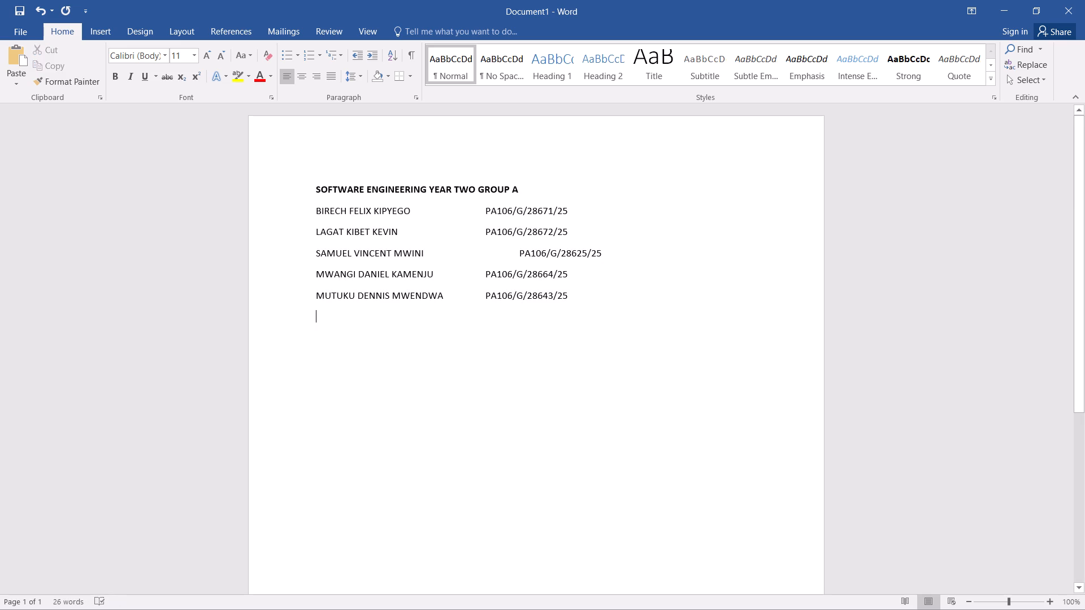
Change the font of the entire document text to Times New Roman and deselect it.
{"action": "key", "text": "ctrl+a"}
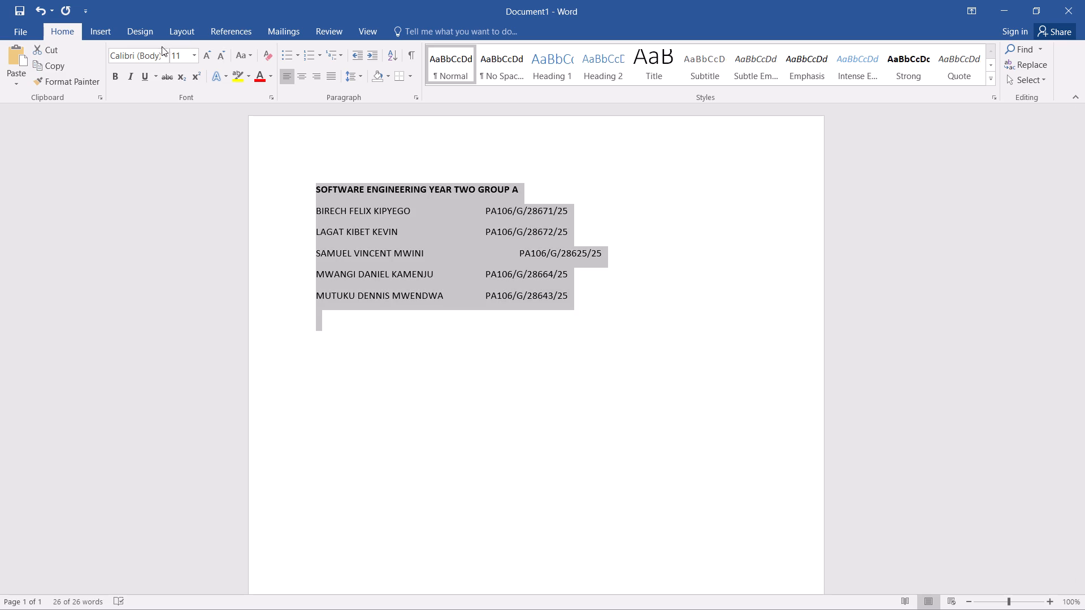
{"action": "left_click", "coordinate": [162, 55]}
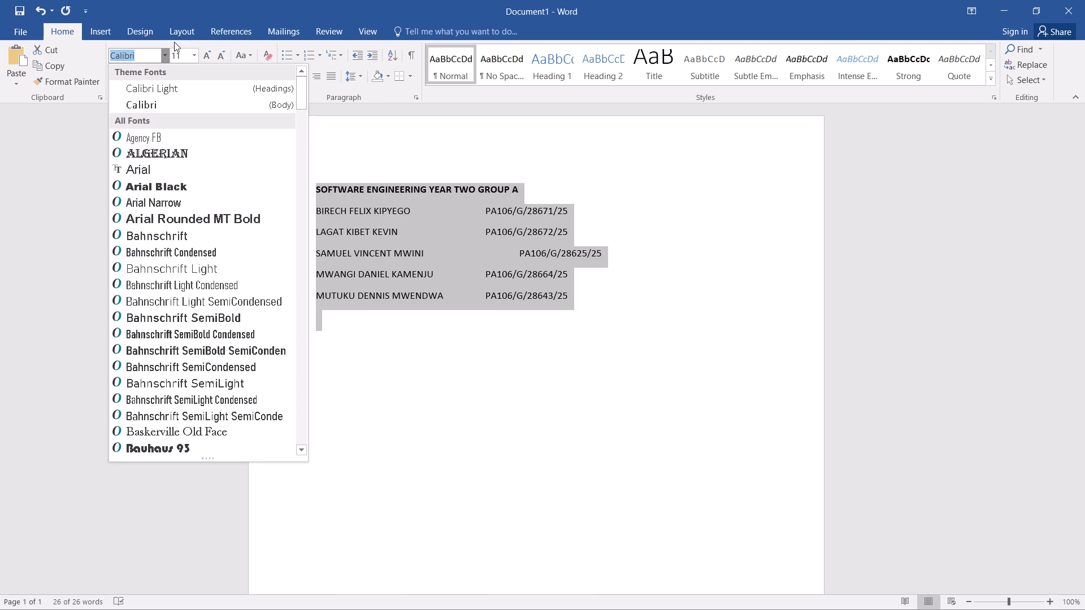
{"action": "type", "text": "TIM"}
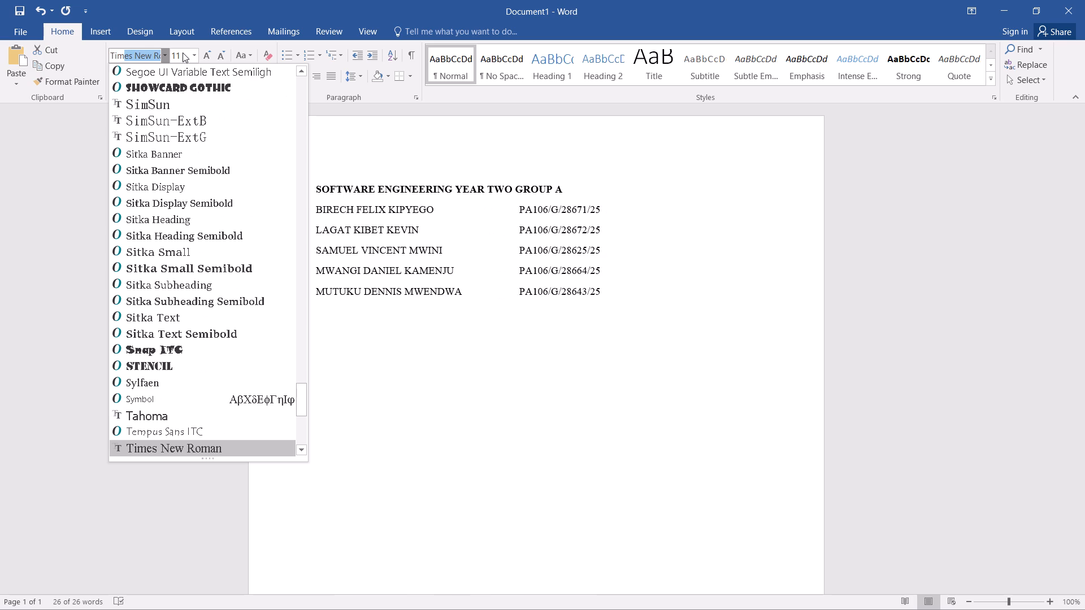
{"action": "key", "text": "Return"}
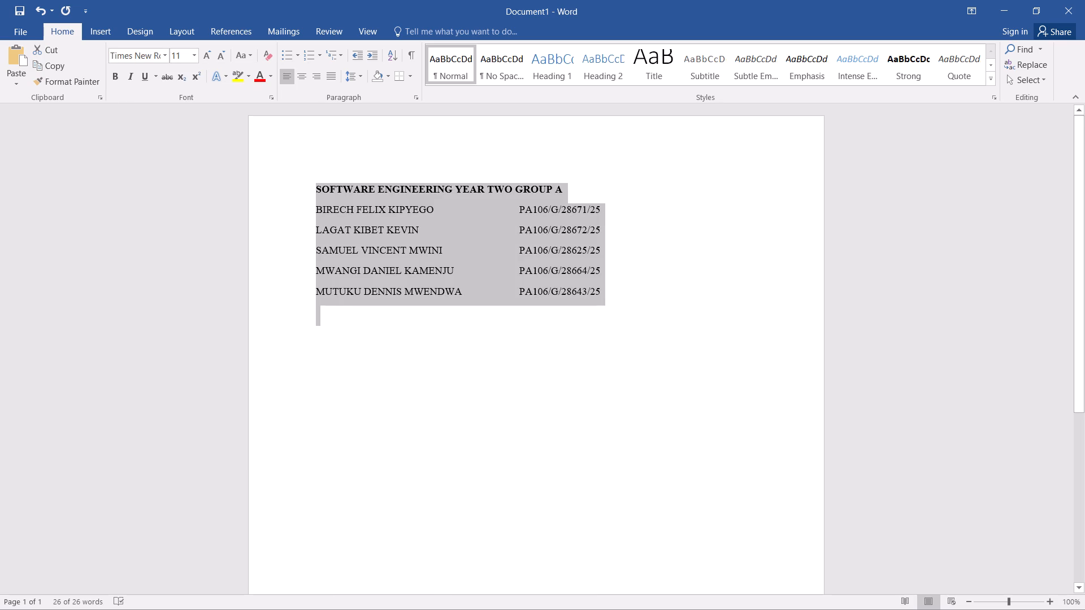
{"action": "left_click", "coordinate": [362, 404]}
Centre the heading line "SOFTWARE ENGINEERING YEAR TWO GROUP A" and enlarge it to 18 pt.
{"action": "left_click", "coordinate": [288, 189]}
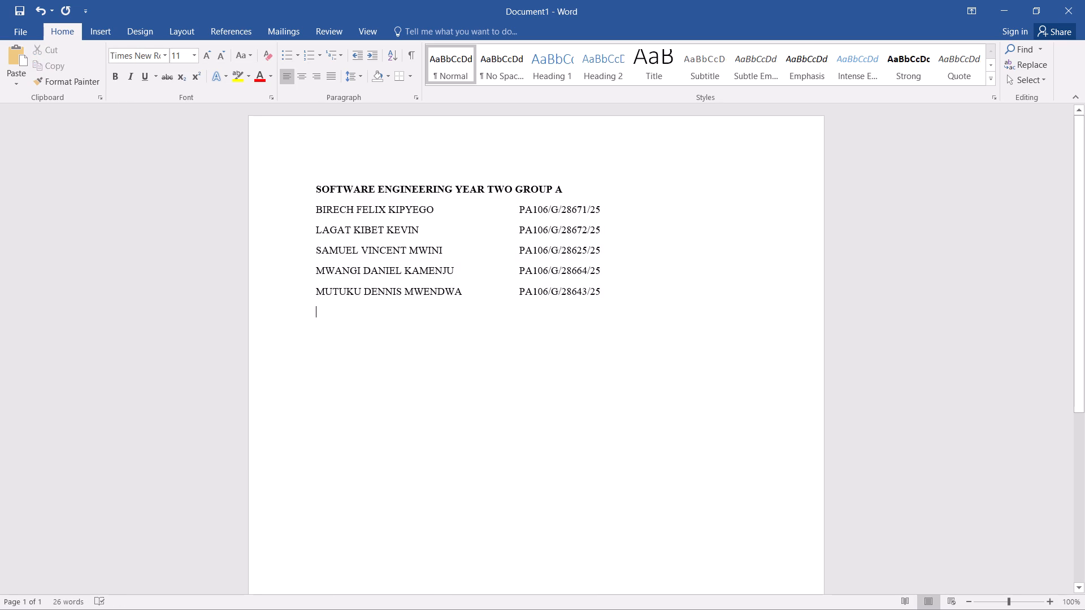
{"action": "left_click", "coordinate": [297, 75]}
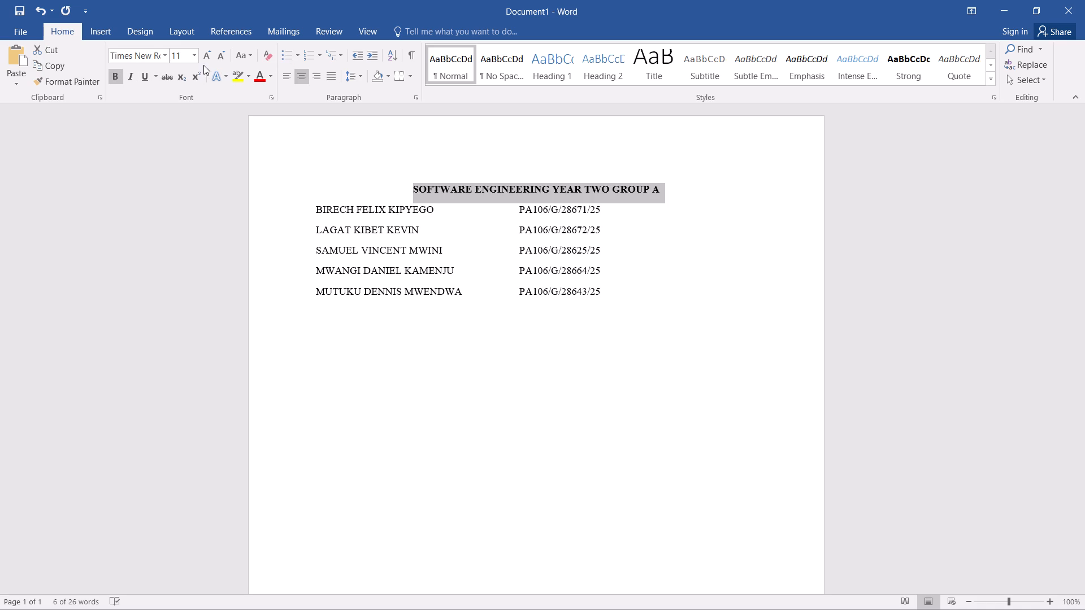
{"action": "double_click", "coordinate": [211, 53]}
{"action": "left_click", "coordinate": [211, 53]}
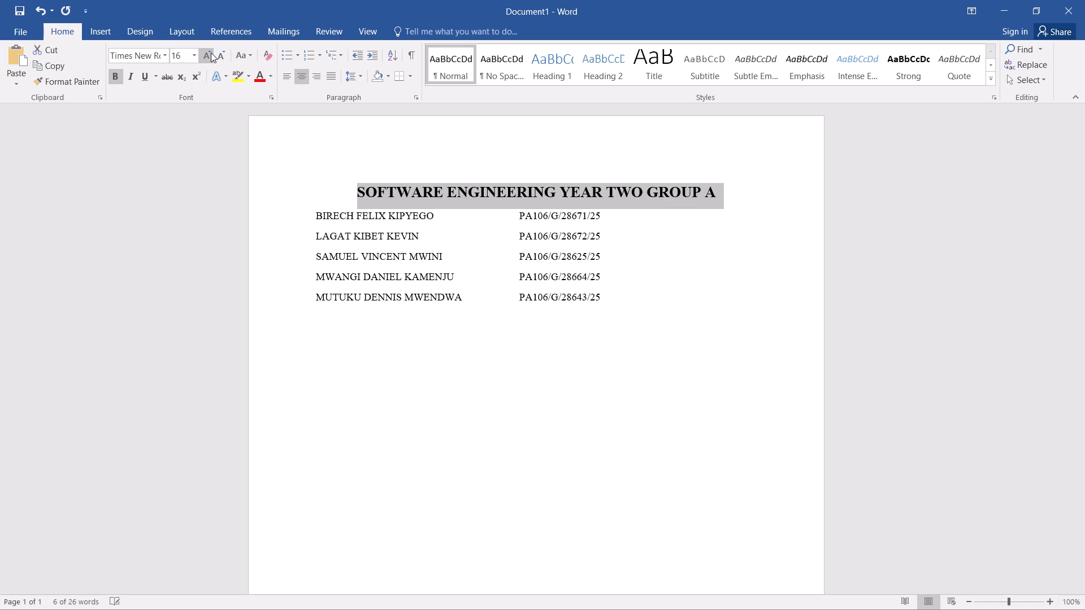
{"action": "left_click", "coordinate": [211, 53]}
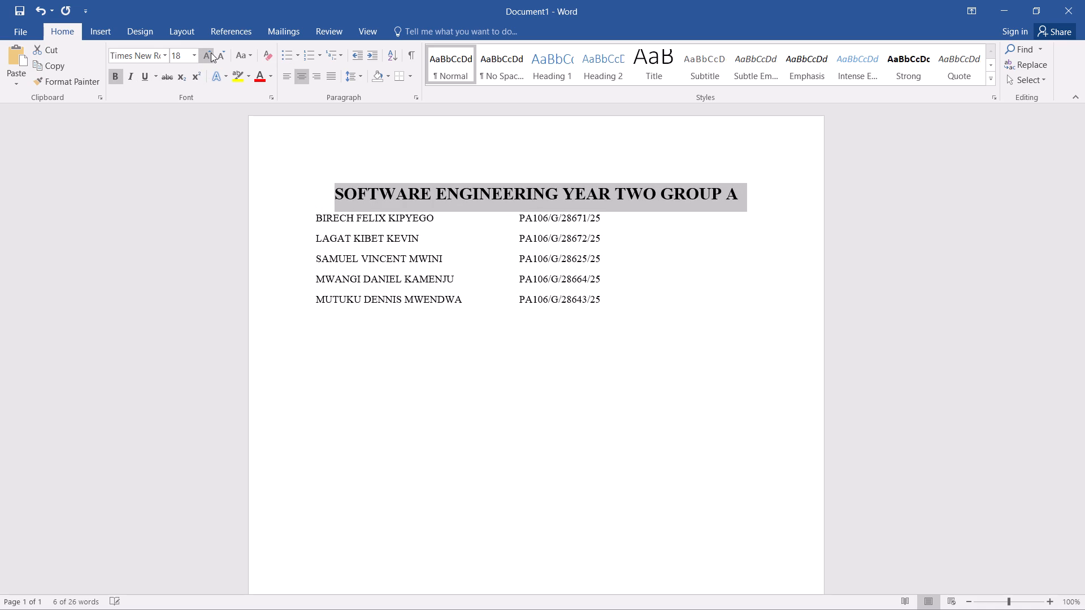
Underline the heading and set its font colour to the medium blue theme colour, leaving it deselected.
{"action": "left_click", "coordinate": [147, 77]}
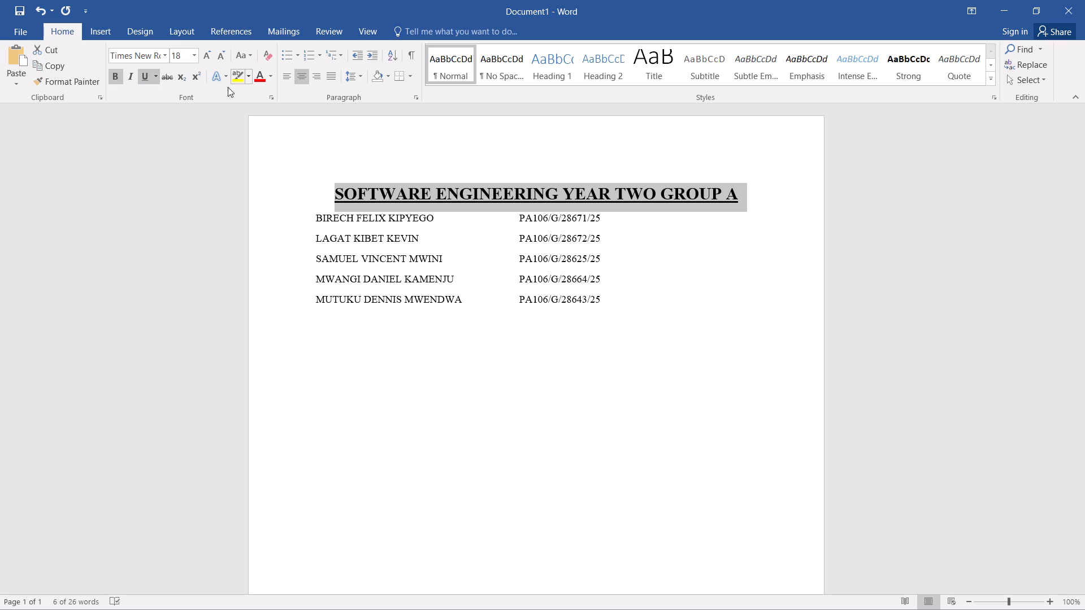
{"action": "left_click", "coordinate": [268, 72]}
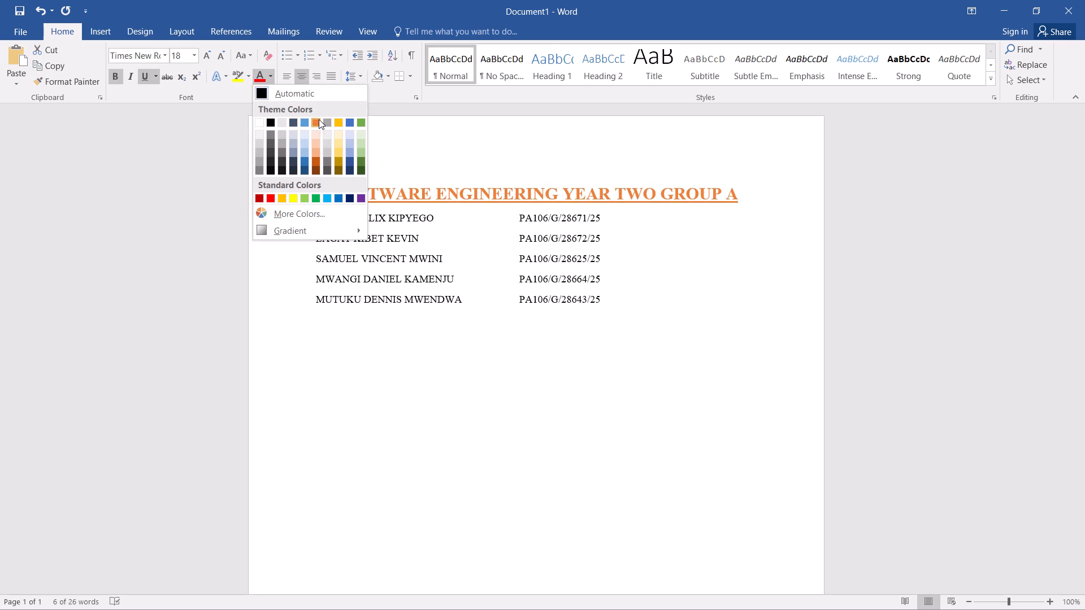
{"action": "left_click", "coordinate": [354, 124]}
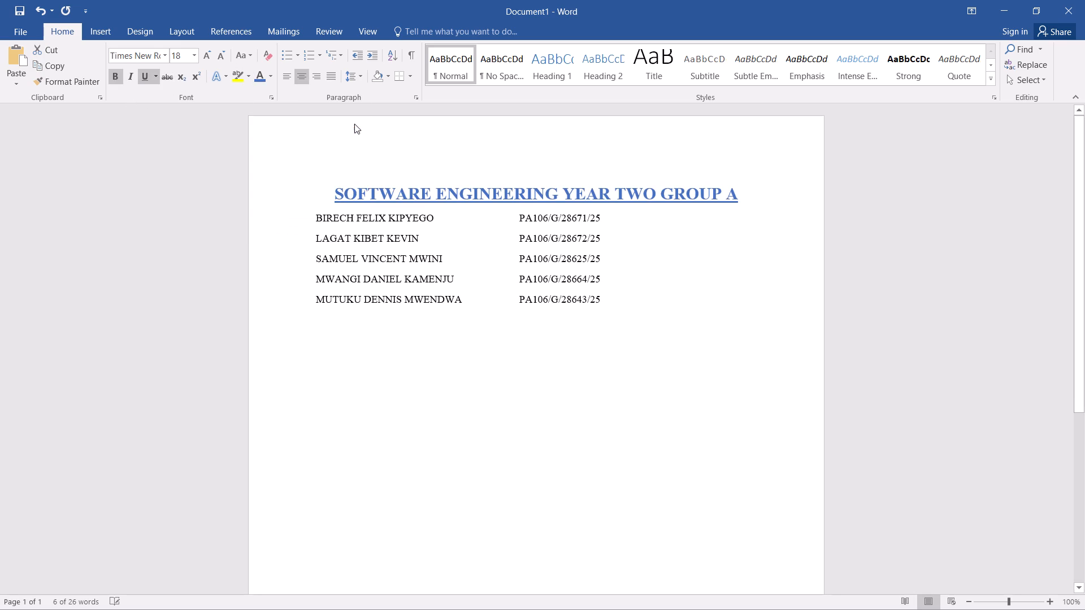
{"action": "left_click", "coordinate": [306, 226]}
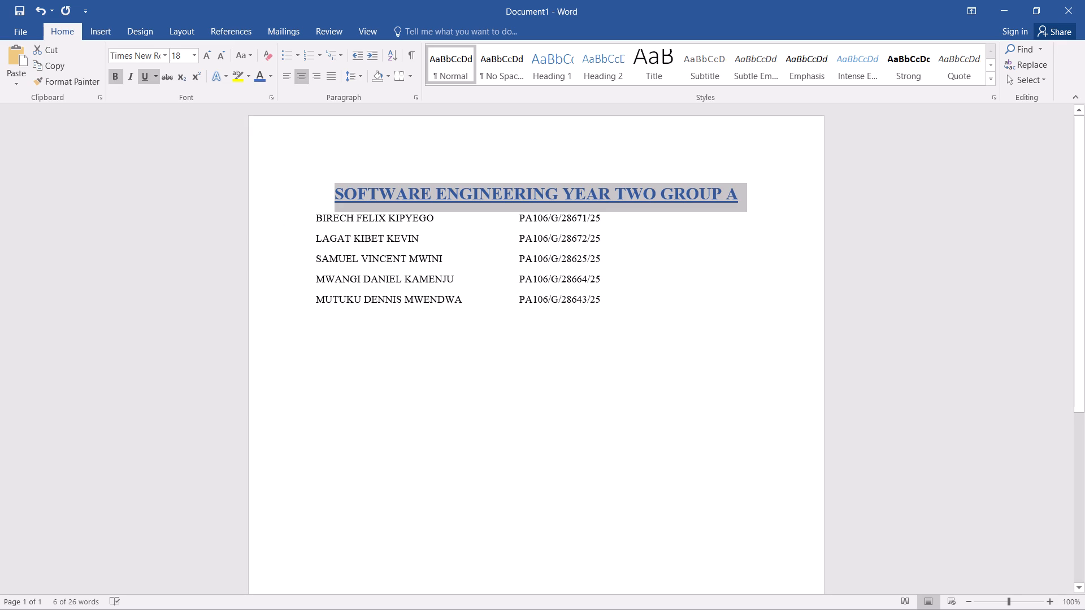
{"action": "left_click", "coordinate": [307, 226]}
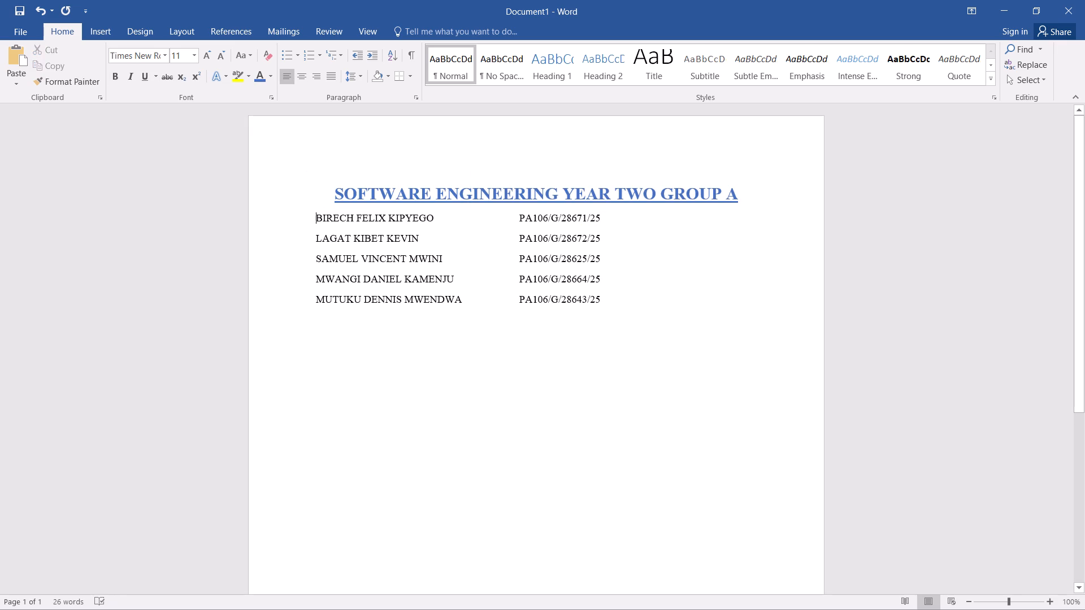
Apply the 1. 2. 3. numbering format to the five member lines below the heading.
{"action": "left_click_drag", "start_coordinate": [312, 220], "coordinate": [467, 323]}
{"action": "scroll", "coordinate": [320, 223], "scroll_direction": "up", "scroll_amount": 1}
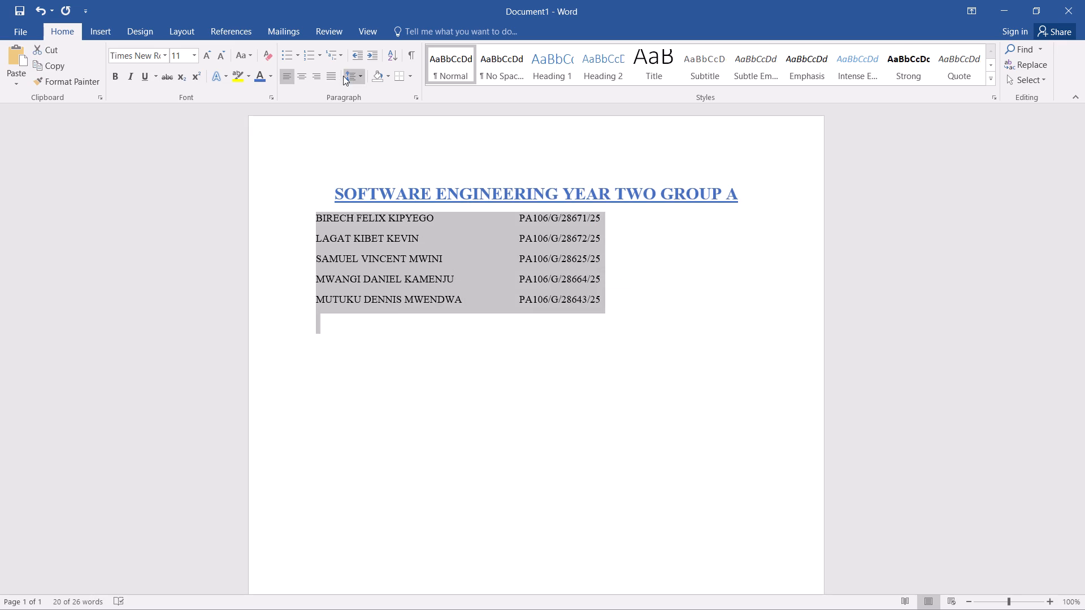
{"action": "left_click", "coordinate": [323, 58]}
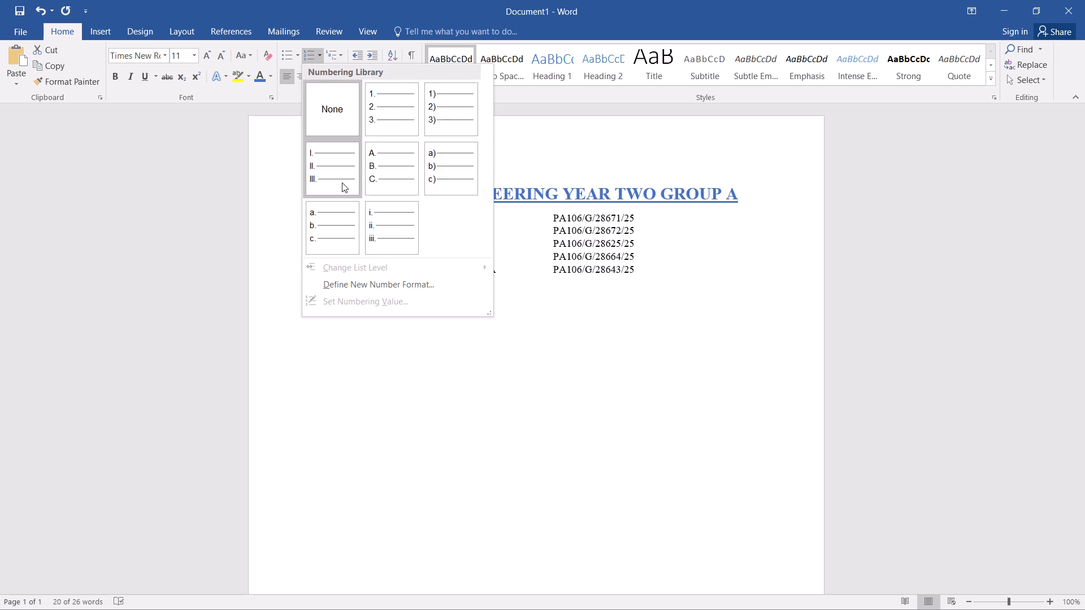
{"action": "left_click", "coordinate": [384, 117]}
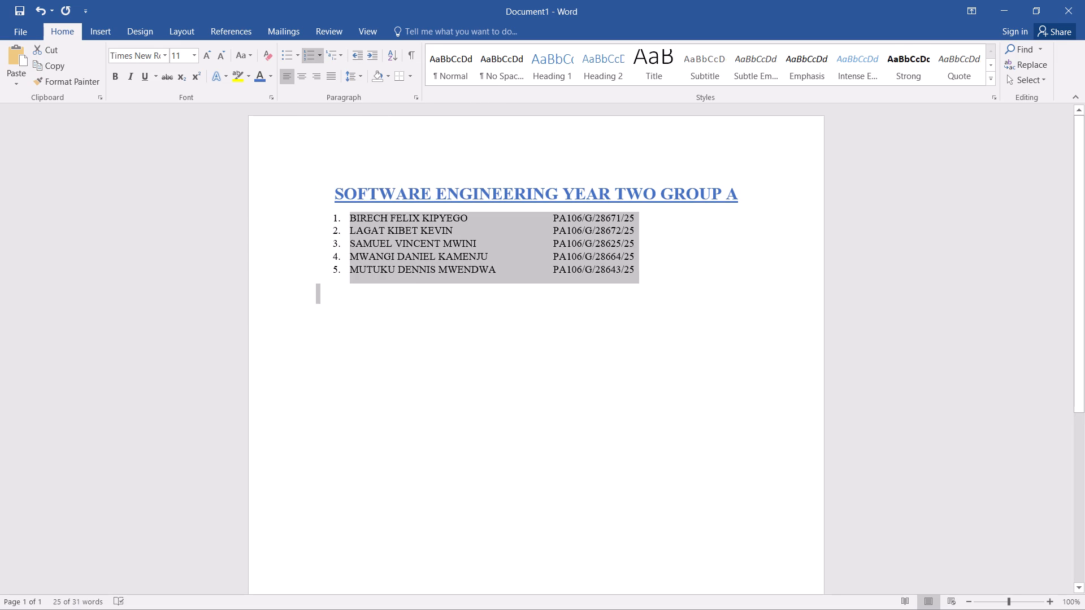
{"action": "left_click", "coordinate": [646, 217]}
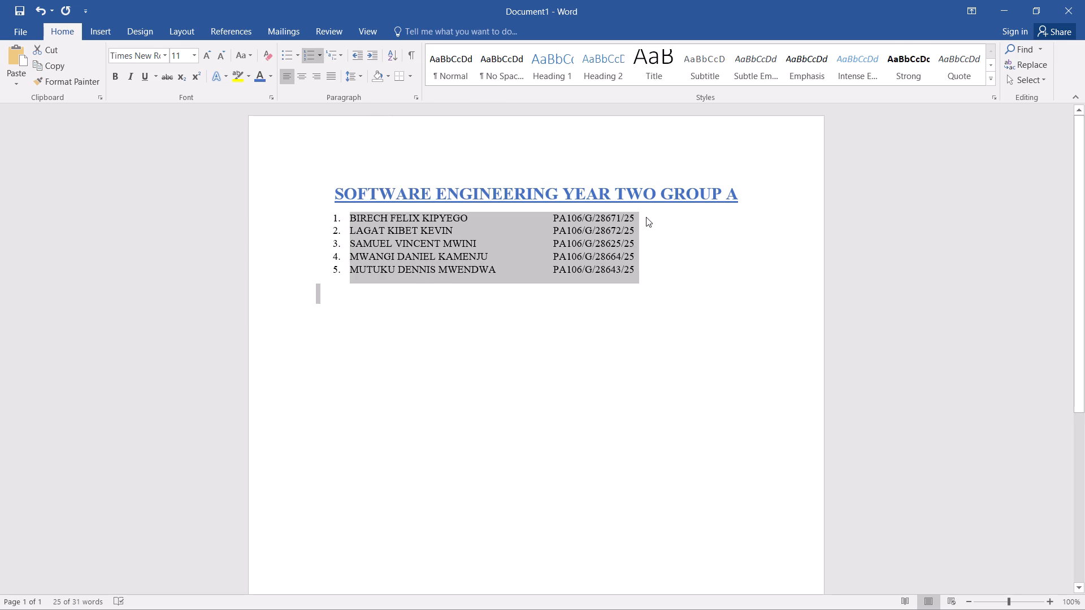
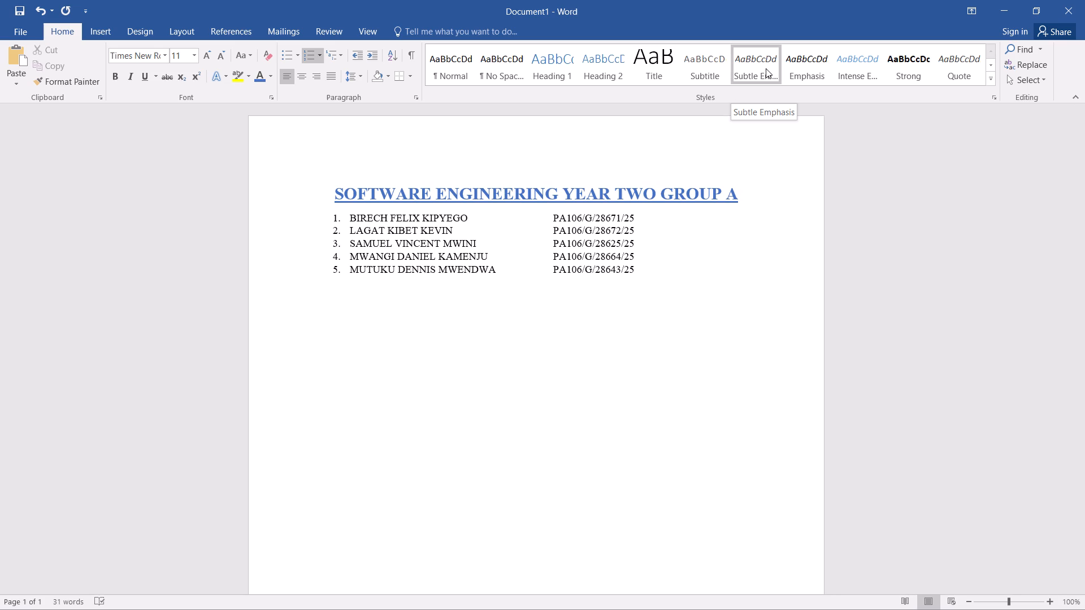
Undo the numbering applied to the five member lines, restoring them to plain paragraphs.
{"action": "key", "text": "ctrl+z"}
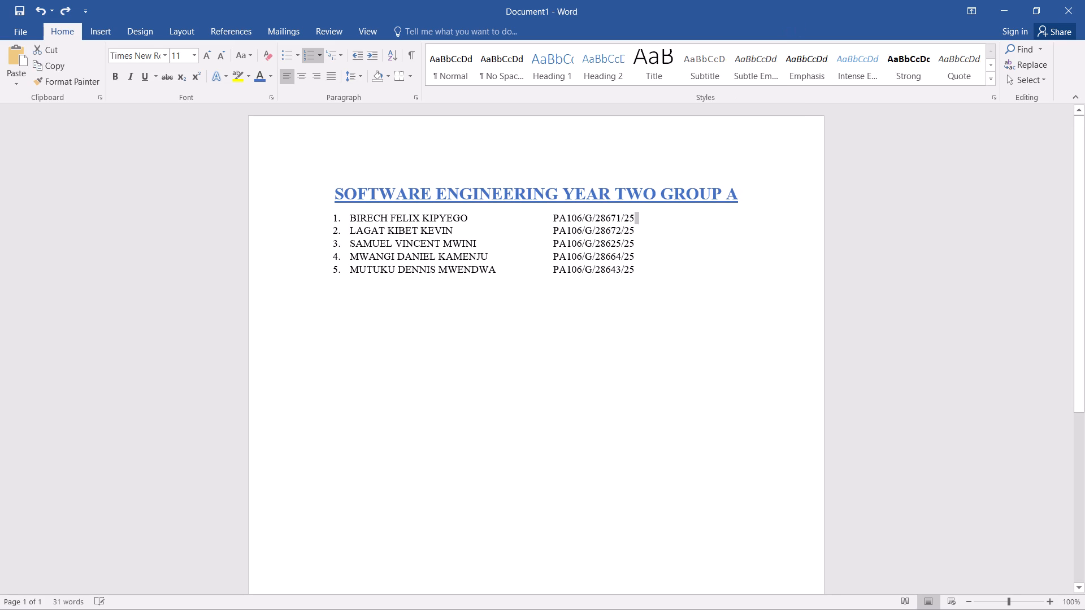
{"action": "key", "text": "ctrl+z"}
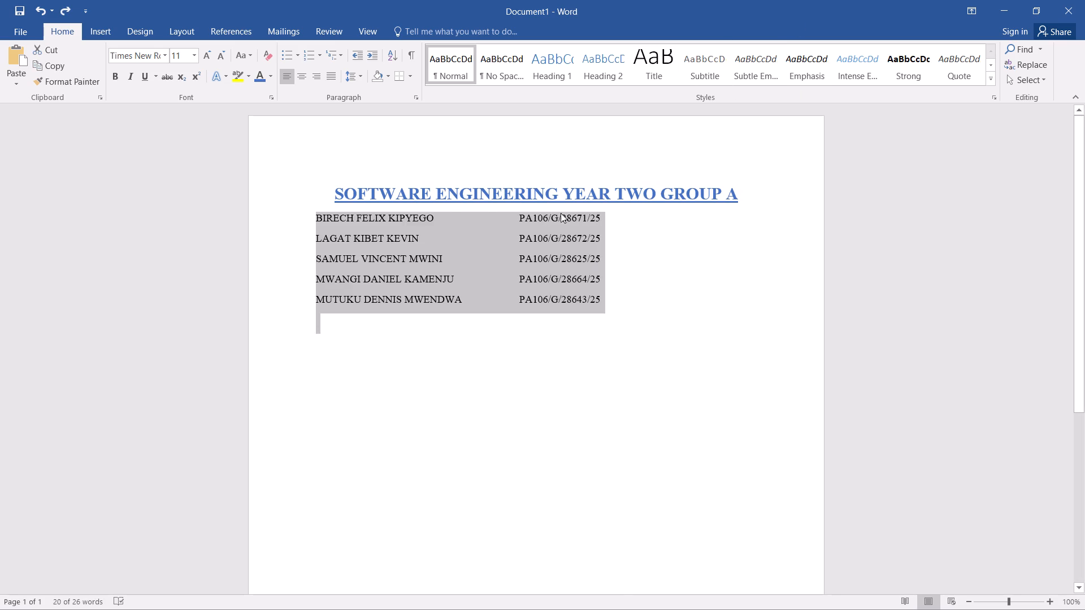
Insert a blank line after each of the first three member lines.
{"action": "left_click", "coordinate": [598, 212]}
{"action": "key", "text": "Return"}
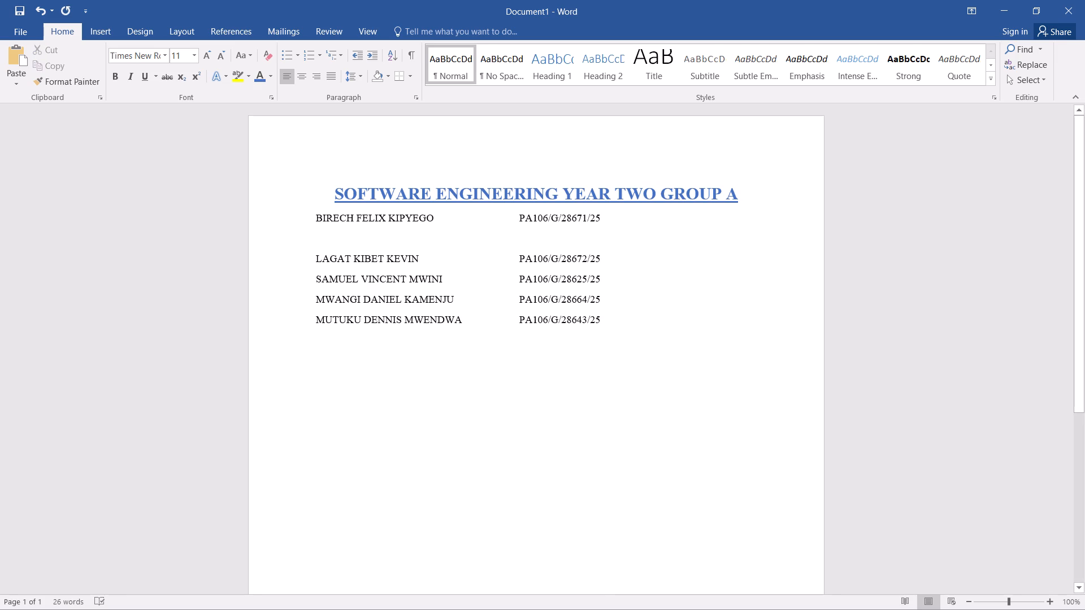
{"action": "left_click", "coordinate": [601, 257]}
{"action": "key", "text": "Return"}
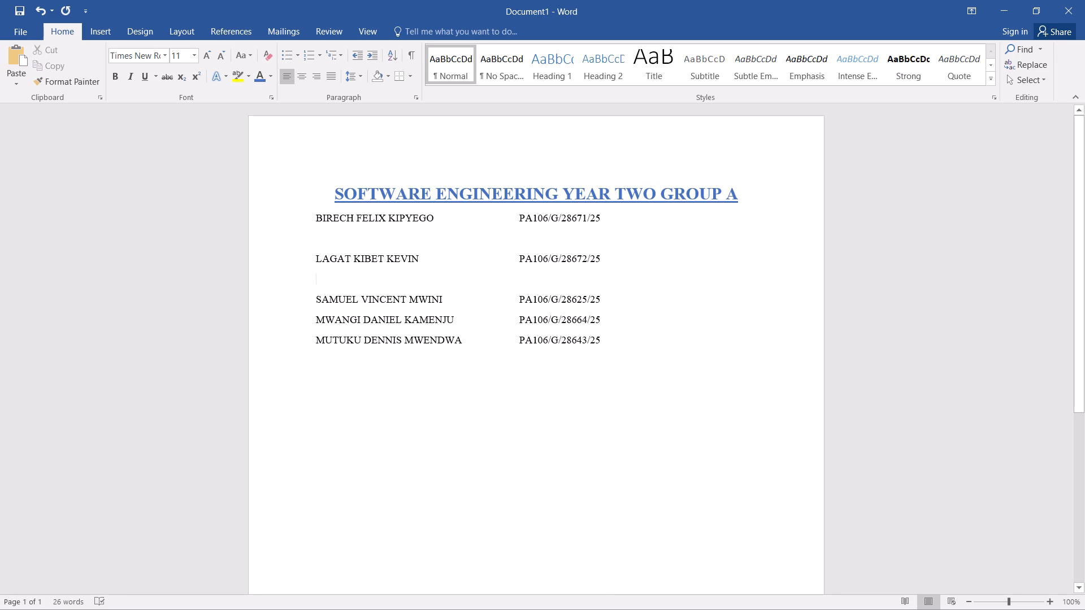
{"action": "left_click", "coordinate": [603, 301]}
{"action": "key", "text": "Return"}
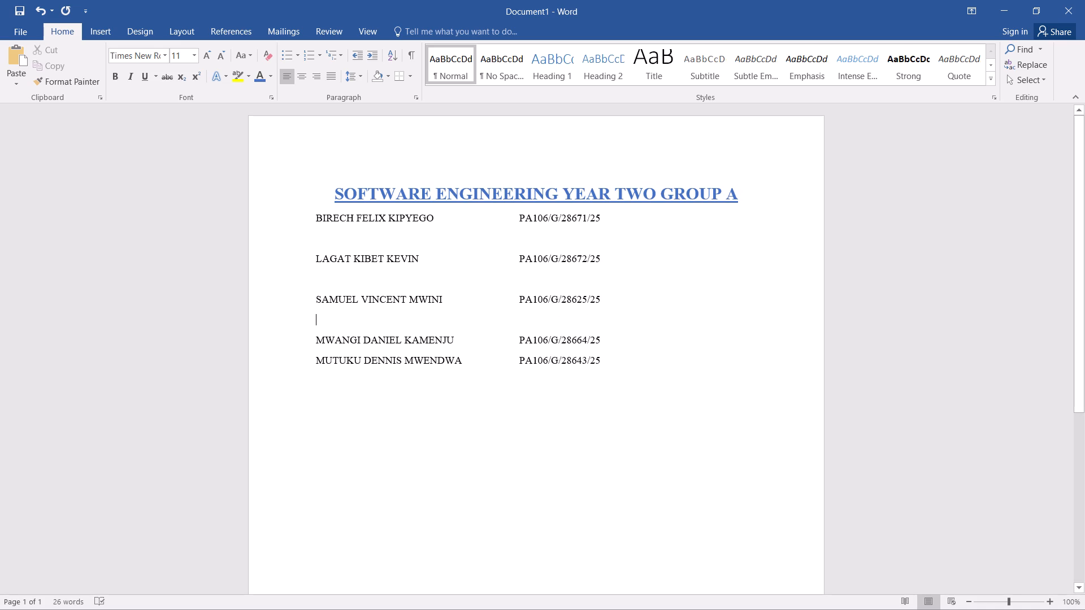
Insert a blank line between the fourth and fifth member lines.
{"action": "key", "text": "Down"}
{"action": "key", "text": "Right"}
{"action": "key", "text": "Right"}
{"action": "key", "text": "Right"}
{"action": "key", "text": "Right"}
{"action": "key", "text": "Right"}
{"action": "key", "text": "Right"}
{"action": "key", "text": "Right"}
{"action": "key", "text": "Right"}
{"action": "key", "text": "Right"}
{"action": "key", "text": "Right"}
{"action": "key", "text": "Right"}
{"action": "key", "text": "Right"}
{"action": "key", "text": "Right"}
{"action": "key", "text": "Right"}
{"action": "key", "text": "Right"}
{"action": "key", "text": "Right"}
{"action": "key", "text": "Right"}
{"action": "key", "text": "Right"}
{"action": "key", "text": "Right"}
{"action": "key", "text": "Right"}
{"action": "key", "text": "Right"}
{"action": "key", "text": "Right"}
{"action": "key", "text": "Right"}
{"action": "key", "text": "Right"}
{"action": "key", "text": "Right"}
{"action": "key", "text": "Right"}
{"action": "key", "text": "Right"}
{"action": "key", "text": "Right"}
{"action": "key", "text": "Right"}
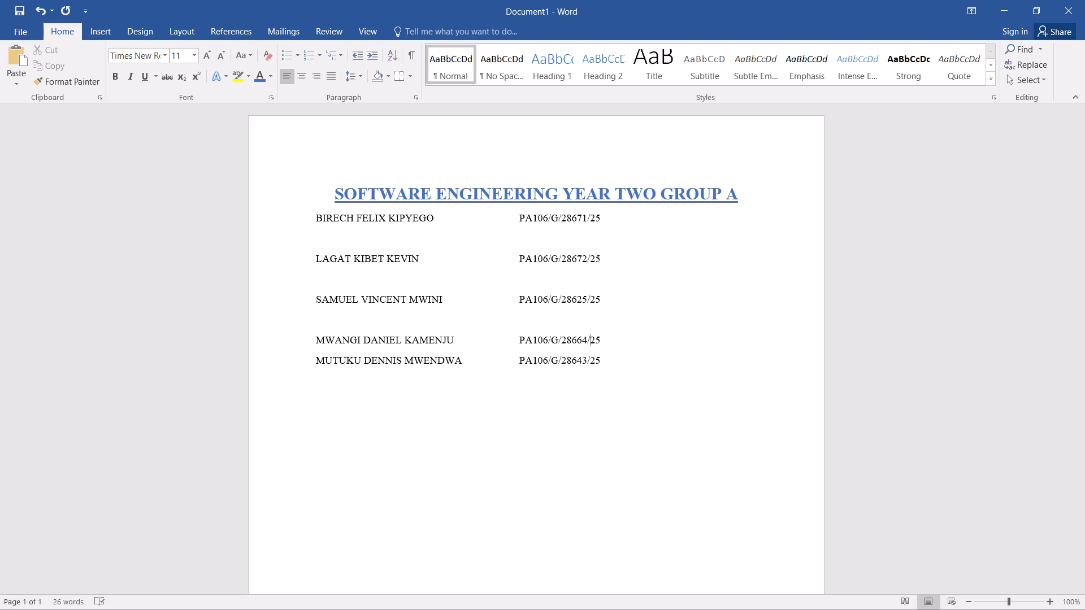
{"action": "key", "text": "Right"}
{"action": "key", "text": "Right"}
{"action": "key", "text": "Return"}
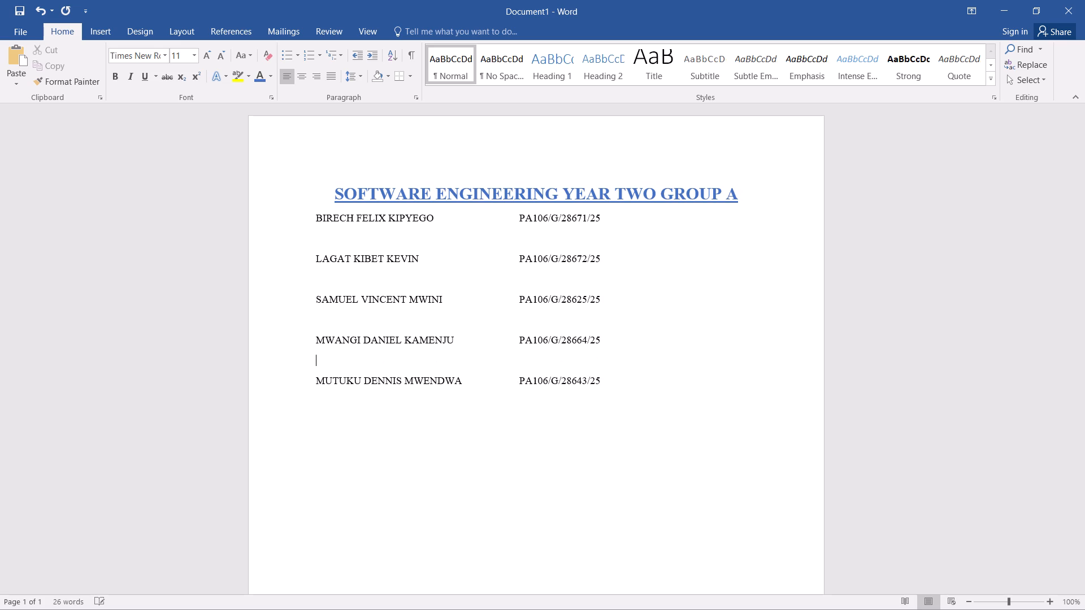
Apply the 1. 2. 3. numbering format to the five spaced-out member lines.
{"action": "left_click", "coordinate": [313, 232]}
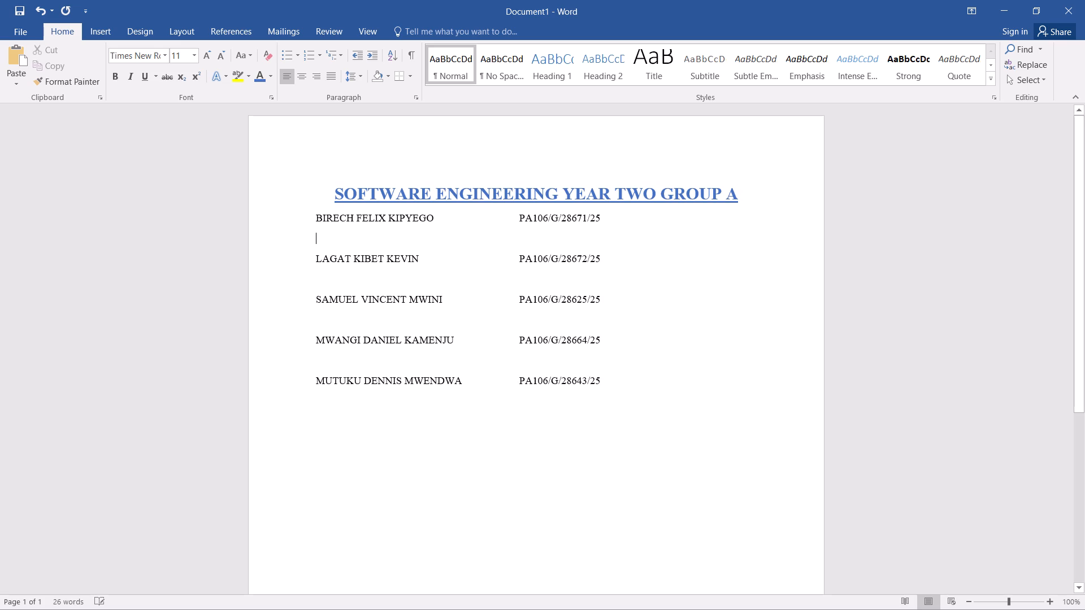
{"action": "left_click", "coordinate": [313, 219]}
{"action": "left_click_drag", "start_coordinate": [313, 219], "coordinate": [419, 289]}
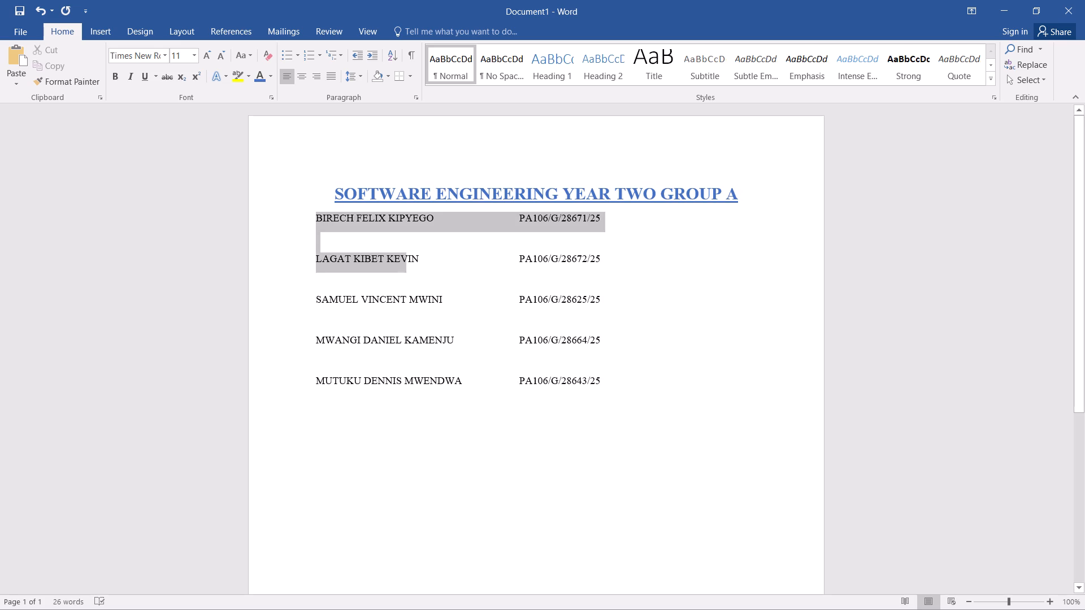
{"action": "left_click_drag", "start_coordinate": [419, 289], "coordinate": [616, 383]}
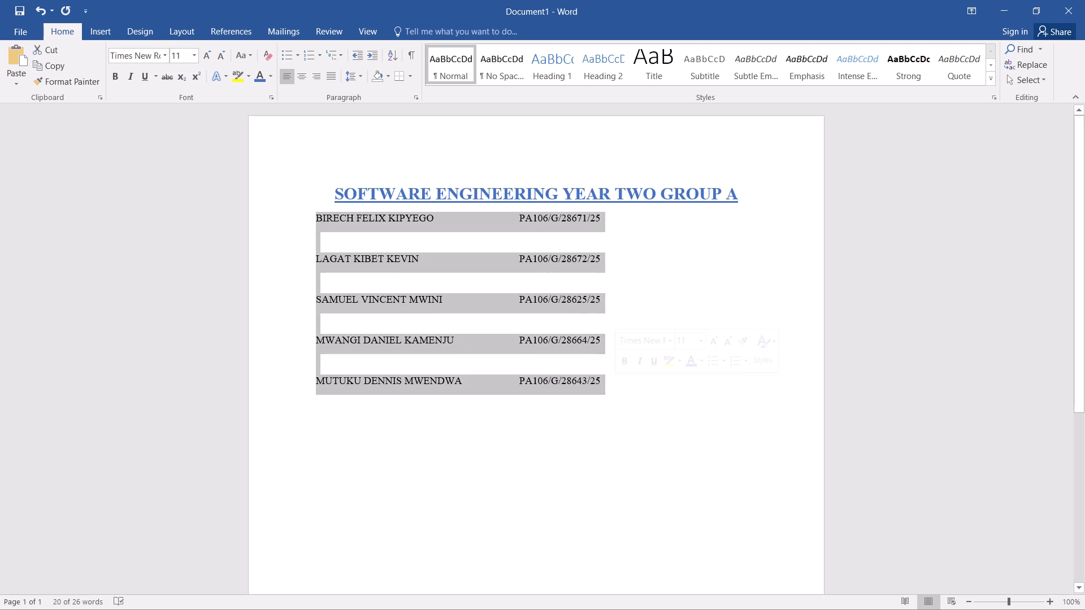
{"action": "left_click", "coordinate": [322, 52]}
{"action": "left_click", "coordinate": [372, 188]}
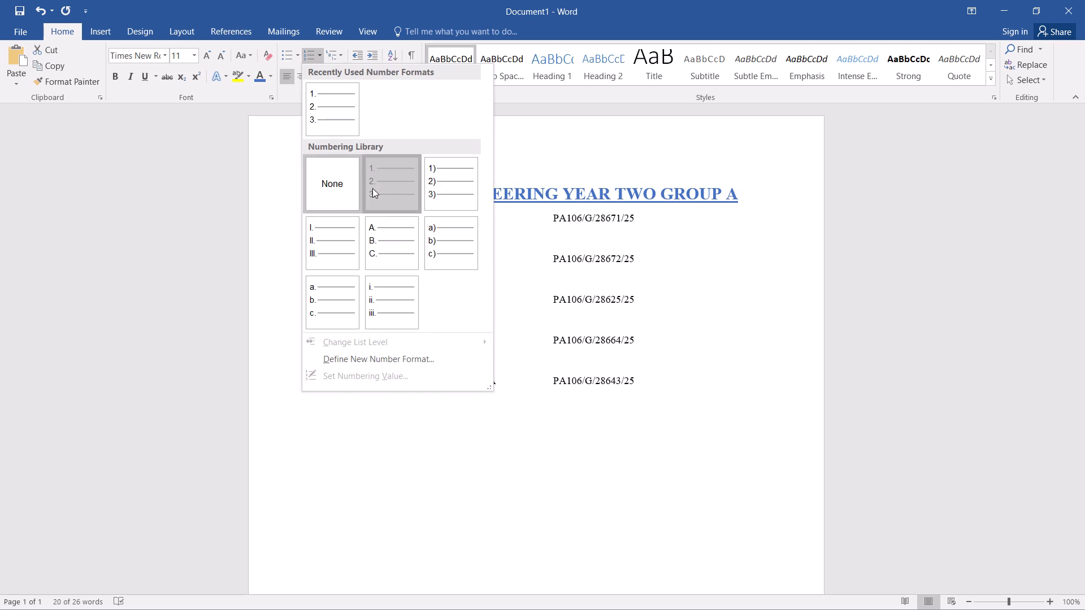
{"action": "left_click", "coordinate": [458, 460]}
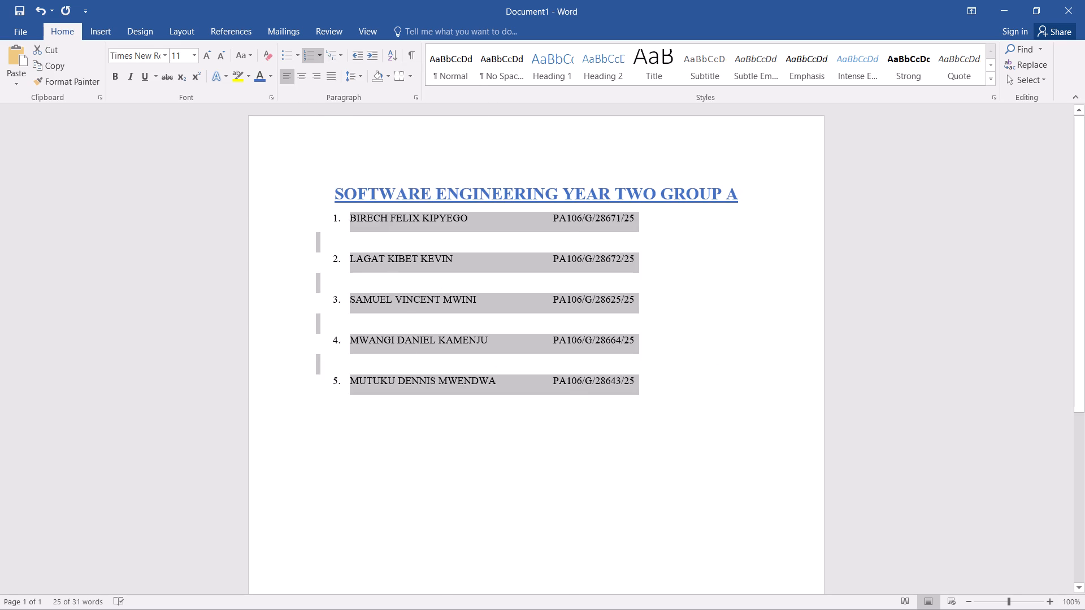
Enlarge the text of the whole numbered member list to 14 pt and deselect it.
{"action": "left_click", "coordinate": [345, 214]}
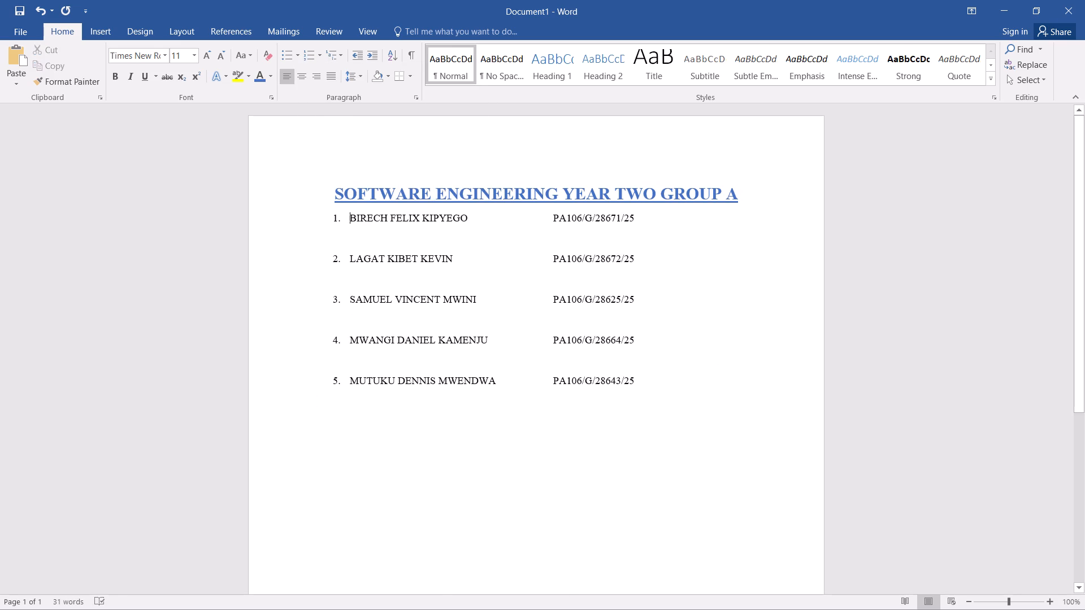
{"action": "left_click", "coordinate": [345, 214]}
{"action": "left_click_drag", "start_coordinate": [345, 214], "coordinate": [478, 367]}
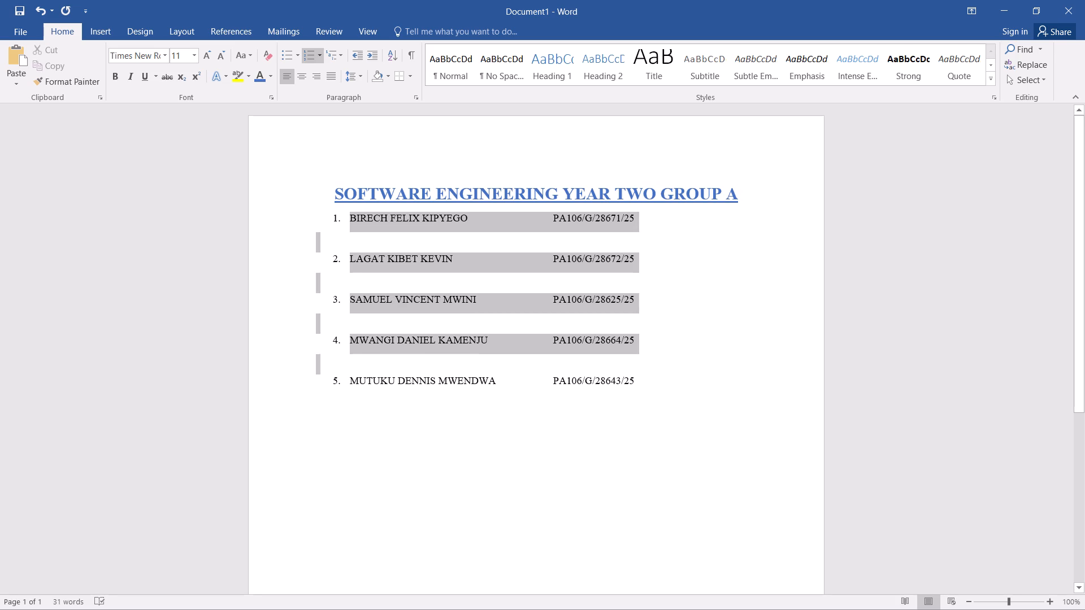
{"action": "left_click_drag", "start_coordinate": [478, 367], "coordinate": [504, 355]}
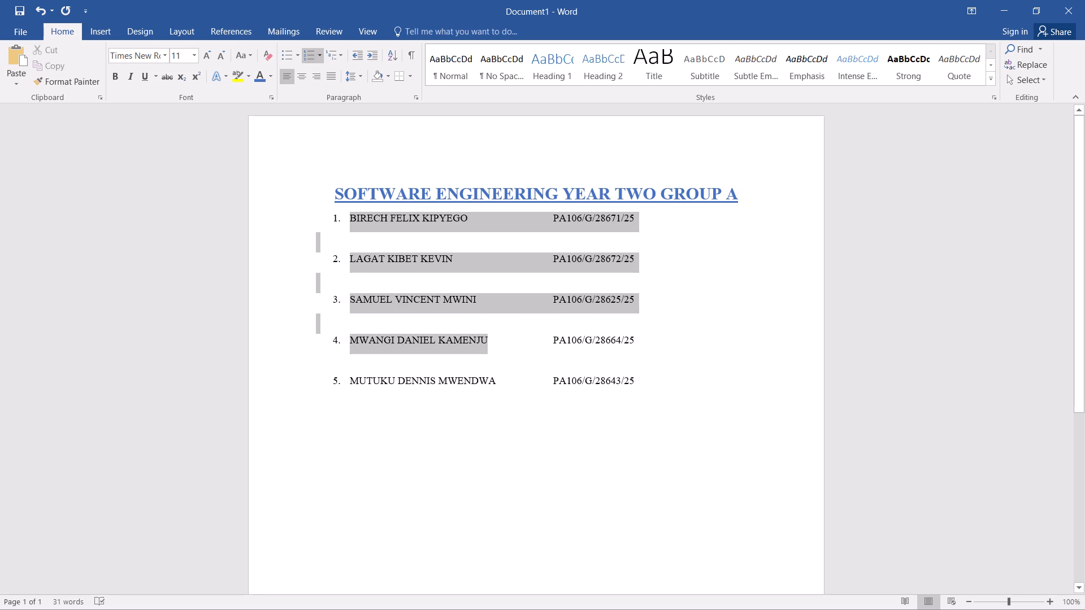
{"action": "left_click_drag", "start_coordinate": [504, 355], "coordinate": [679, 403]}
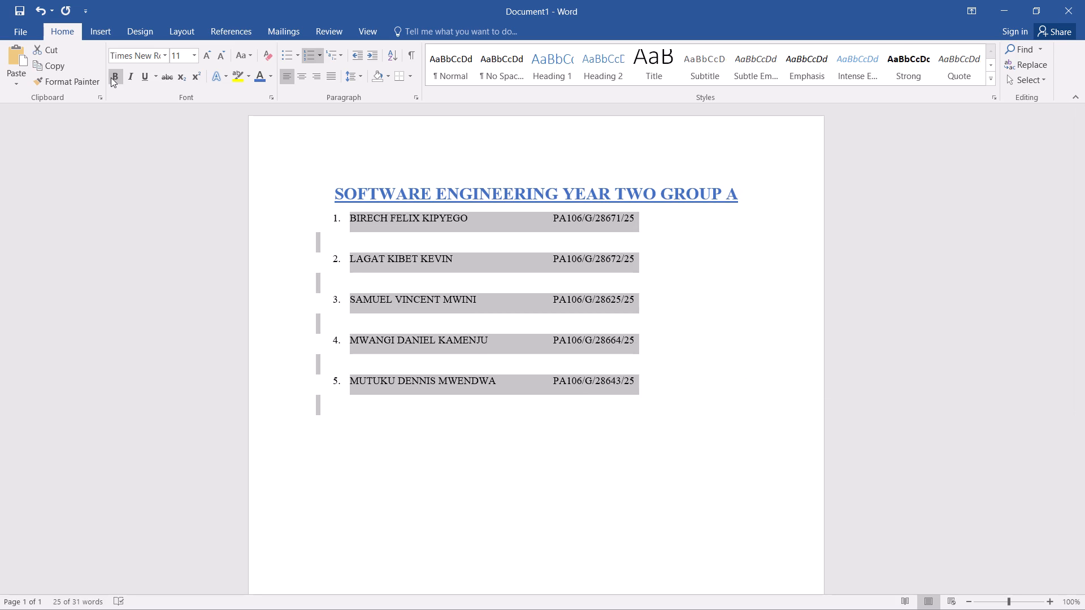
{"action": "left_click_drag", "start_coordinate": [111, 77], "coordinate": [209, 51]}
{"action": "left_click", "coordinate": [209, 51]}
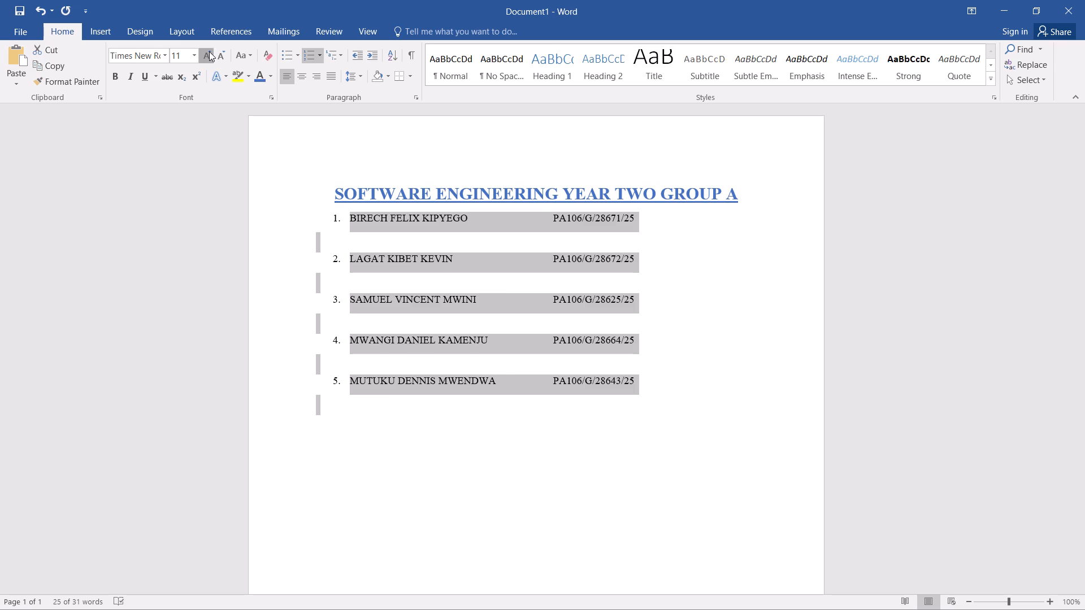
{"action": "left_click", "coordinate": [209, 51]}
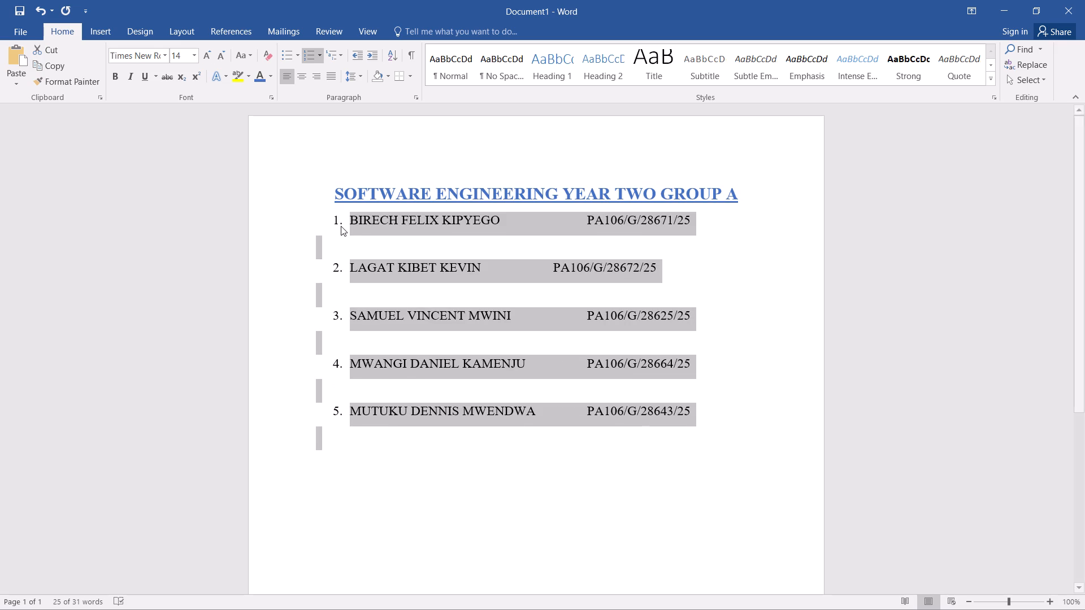
{"action": "left_click", "coordinate": [743, 267]}
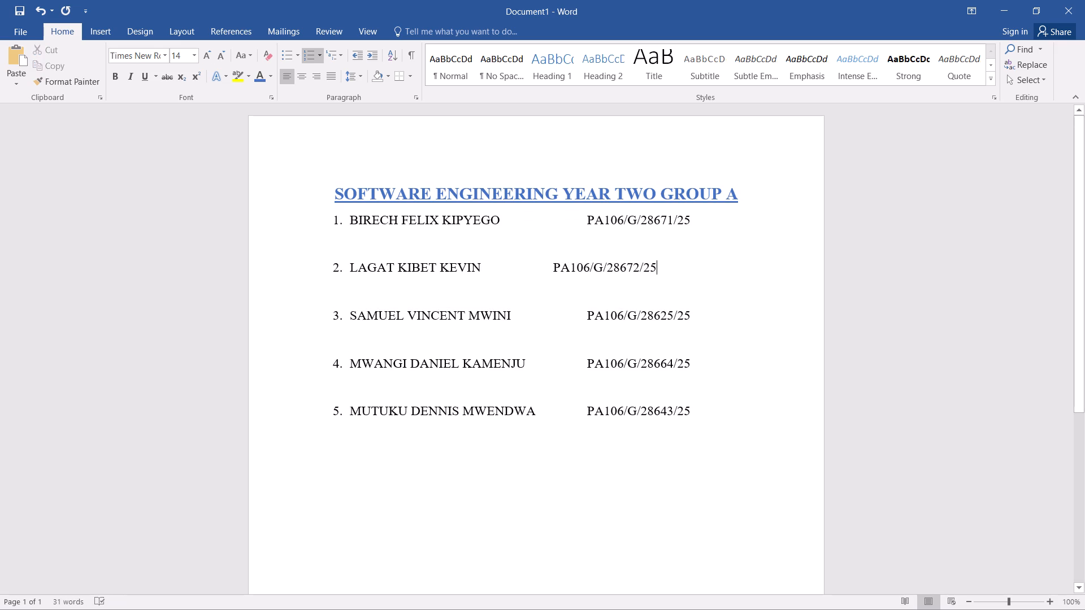
Add a tab before the second member's registration number to align it with the others.
{"action": "left_click", "coordinate": [548, 266]}
{"action": "key", "text": "Tab"}
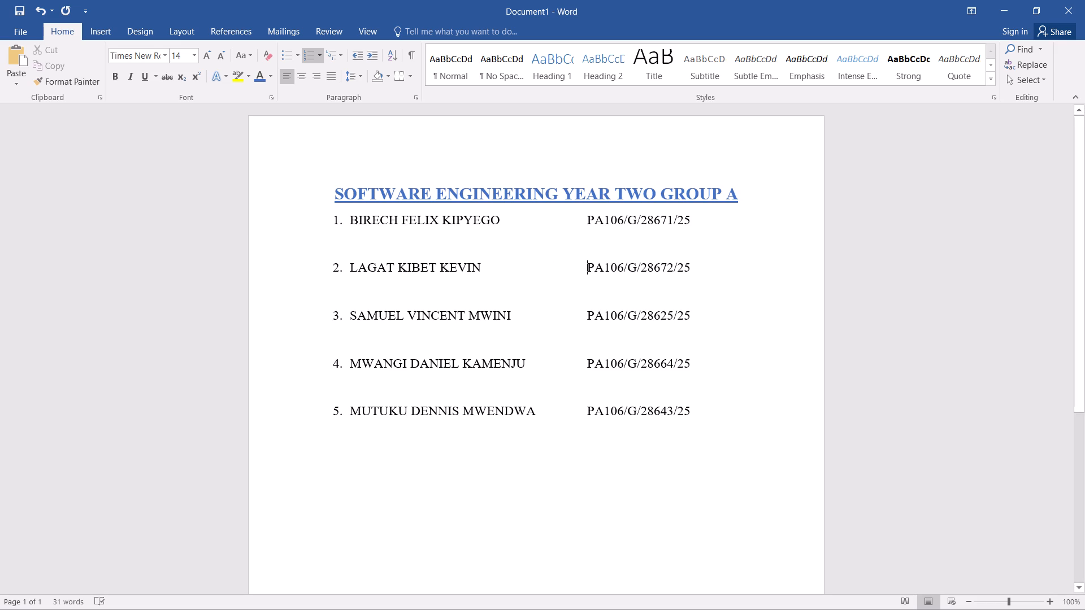
Set the font colour of the first member's registration number to standard red.
{"action": "left_click", "coordinate": [585, 216]}
{"action": "left_click_drag", "start_coordinate": [585, 216], "coordinate": [645, 236]}
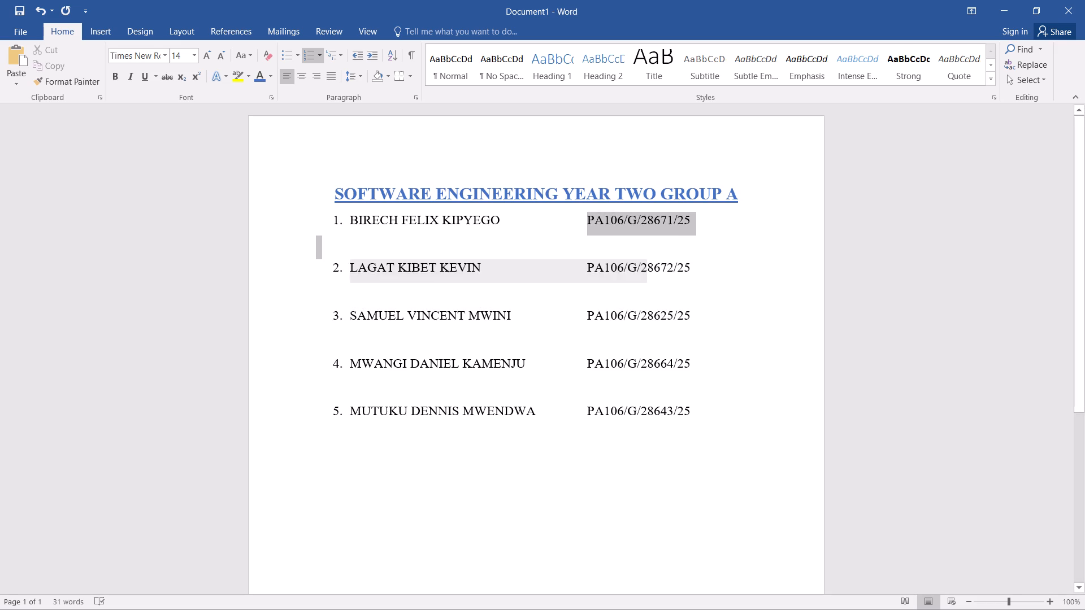
{"action": "left_click_drag", "start_coordinate": [645, 236], "coordinate": [690, 221]}
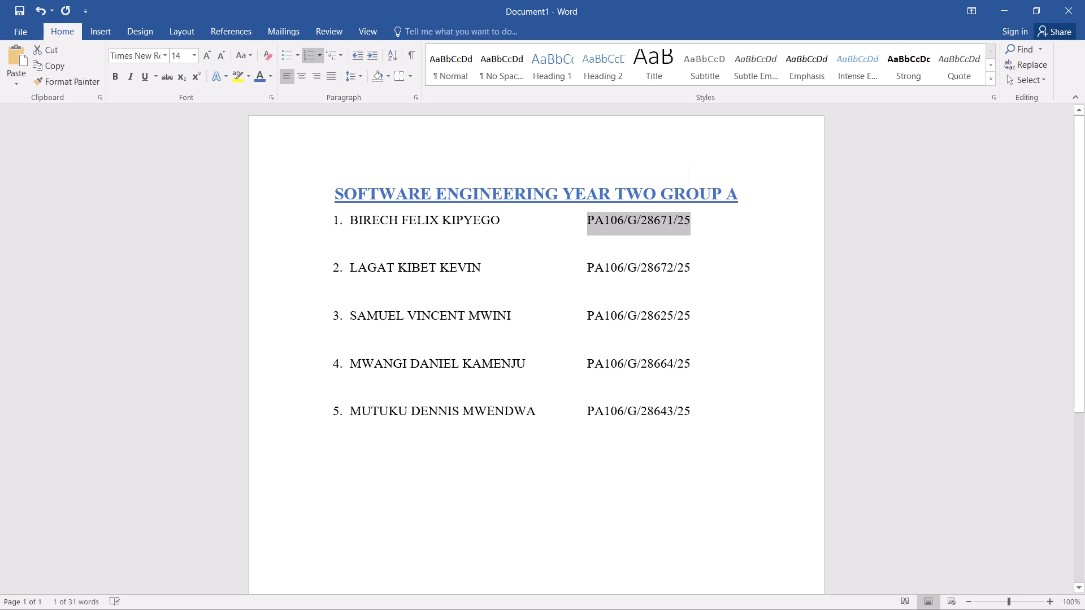
{"action": "left_click", "coordinate": [265, 76]}
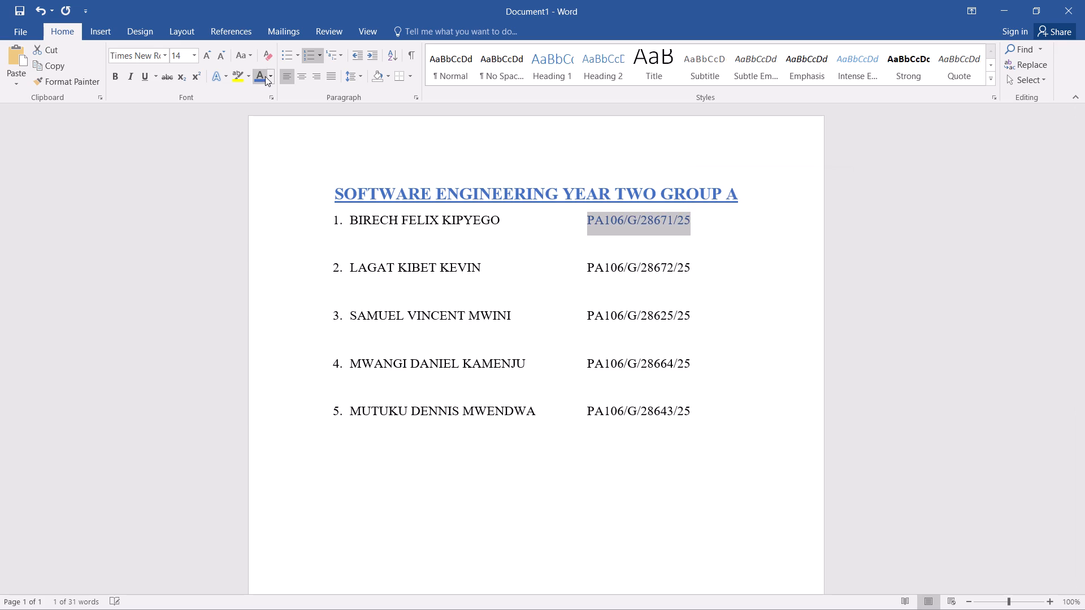
{"action": "left_click", "coordinate": [272, 75]}
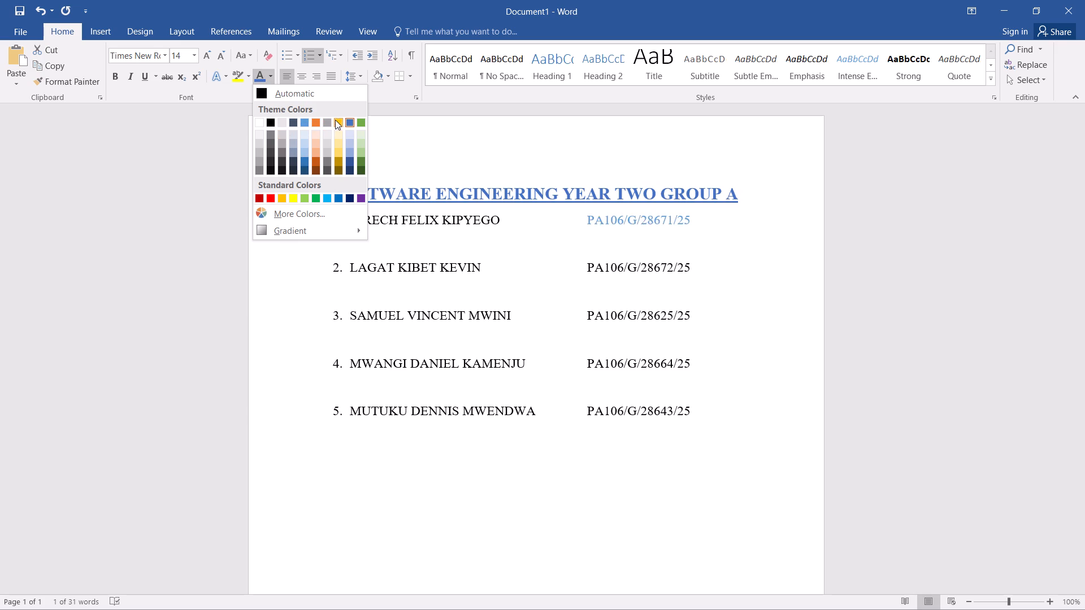
{"action": "left_click", "coordinate": [270, 195]}
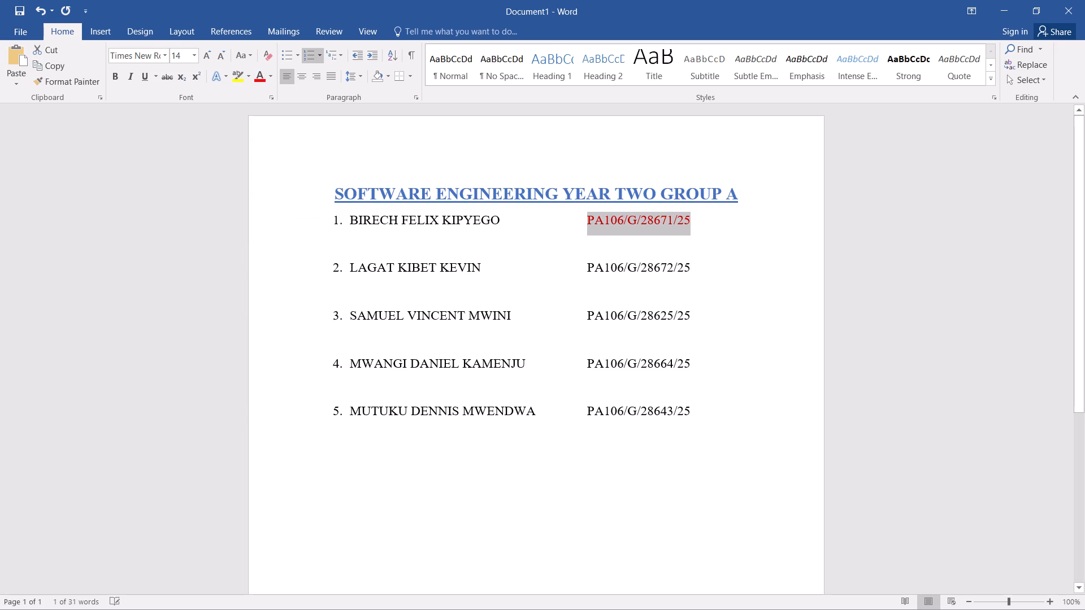
Set the font colour of the second member's entire registration number to red.
{"action": "double_click", "coordinate": [628, 268]}
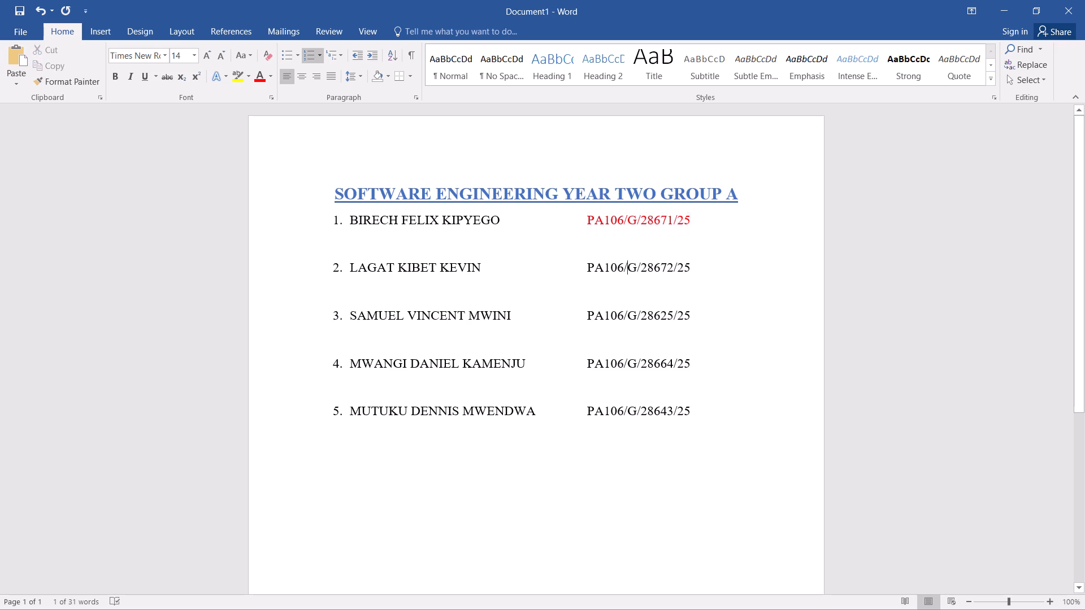
{"action": "double_click", "coordinate": [628, 268]}
{"action": "left_click", "coordinate": [628, 268]}
{"action": "left_click", "coordinate": [592, 270]}
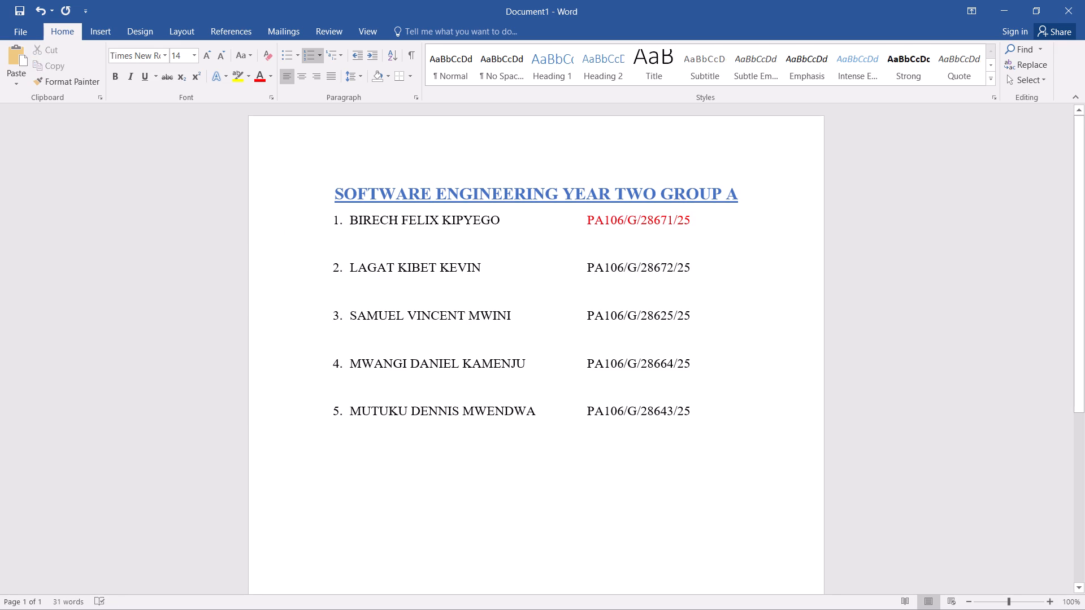
{"action": "left_click", "coordinate": [259, 76]}
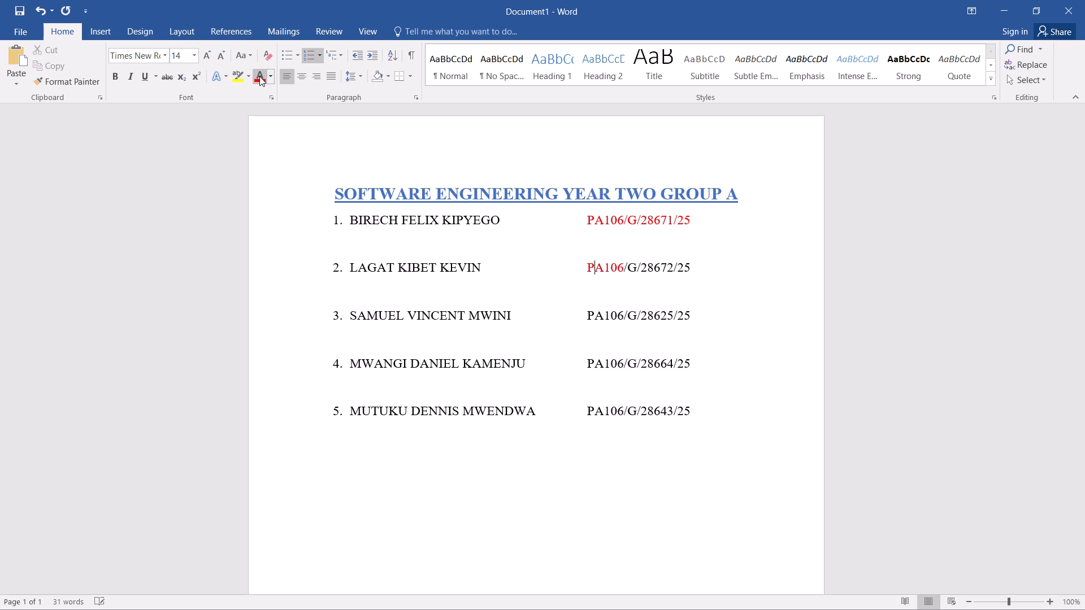
{"action": "double_click", "coordinate": [654, 273]}
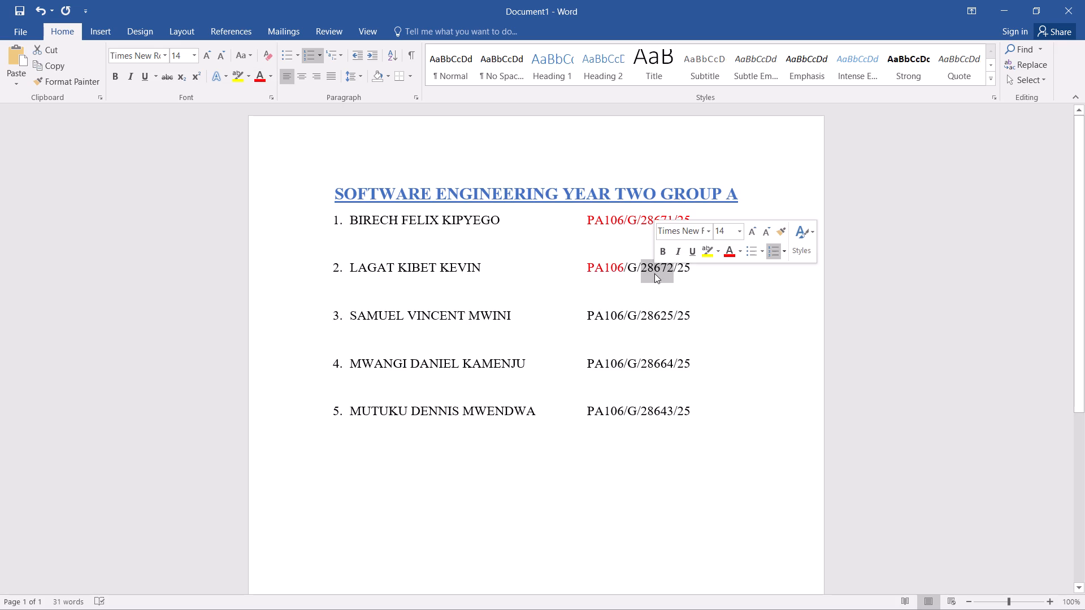
{"action": "left_click", "coordinate": [683, 272]}
{"action": "left_click", "coordinate": [689, 272]}
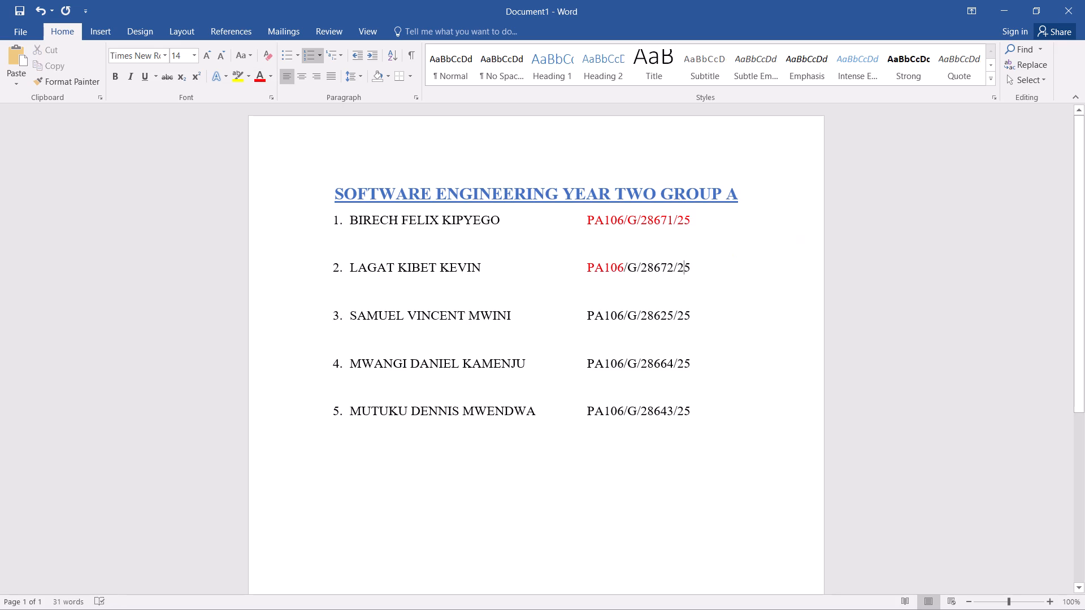
{"action": "left_click_drag", "start_coordinate": [689, 272], "coordinate": [627, 277]}
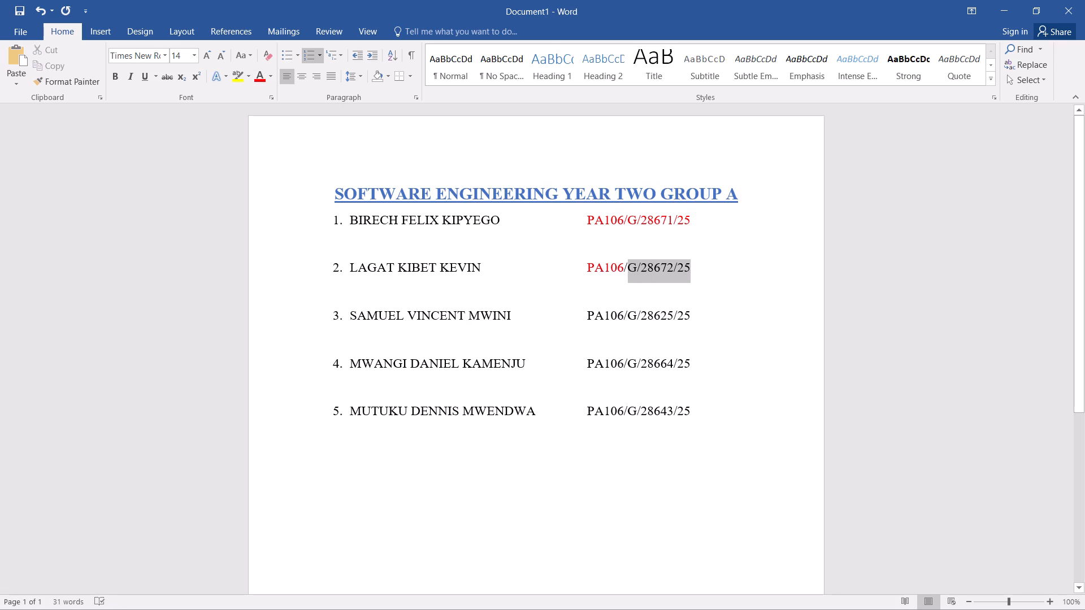
{"action": "left_click_drag", "start_coordinate": [627, 277], "coordinate": [588, 277]}
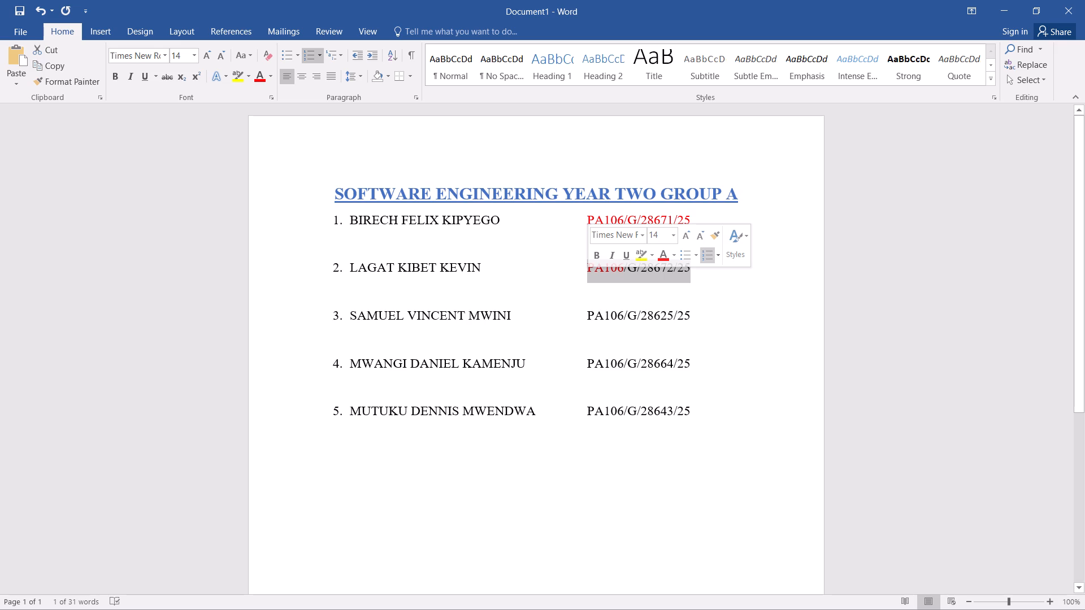
{"action": "left_click", "coordinate": [263, 80]}
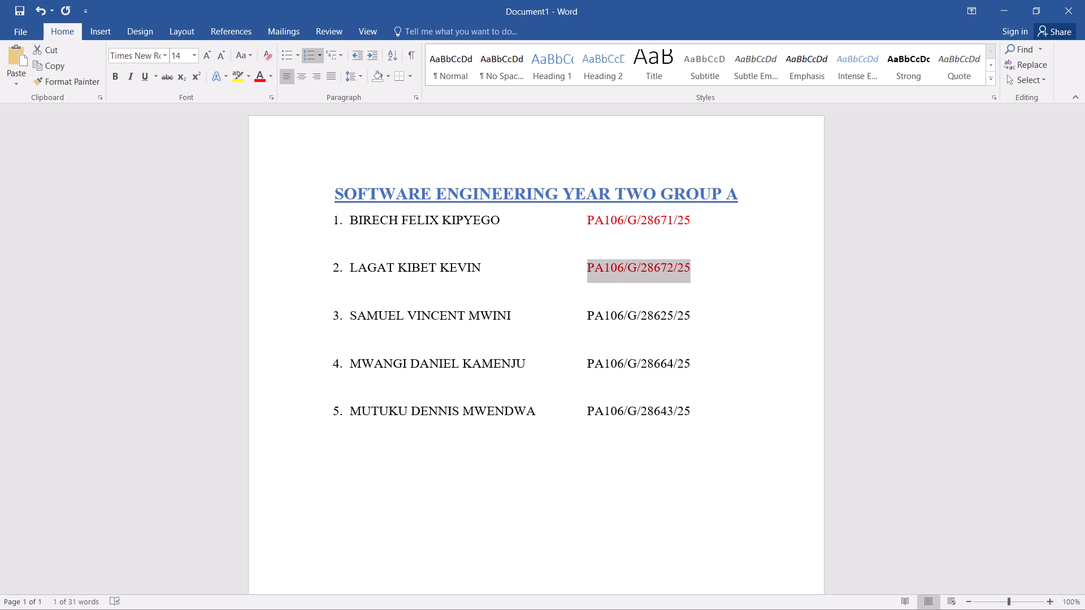
Set the font colour of the third, fourth and fifth members' registration numbers to red and deselect the text.
{"action": "left_click", "coordinate": [695, 313]}
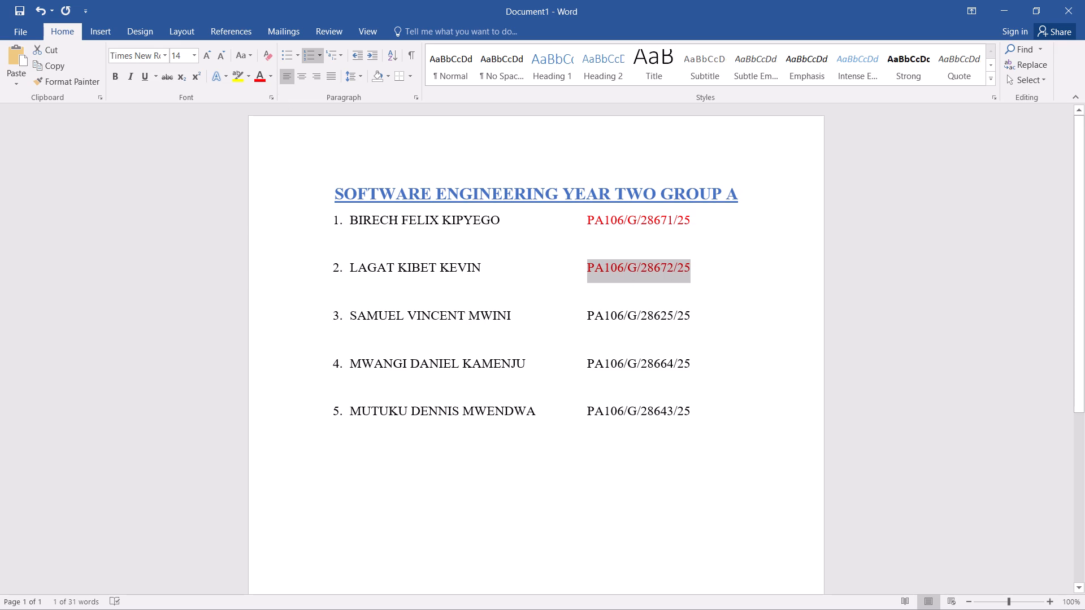
{"action": "left_click_drag", "start_coordinate": [695, 313], "coordinate": [618, 316]}
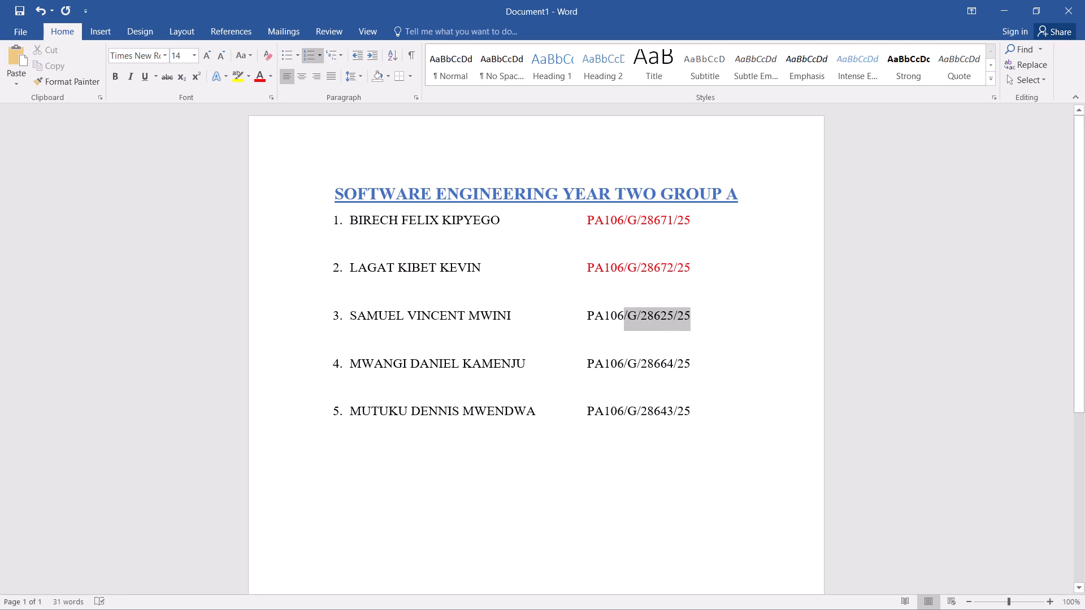
{"action": "left_click_drag", "start_coordinate": [618, 316], "coordinate": [592, 313]}
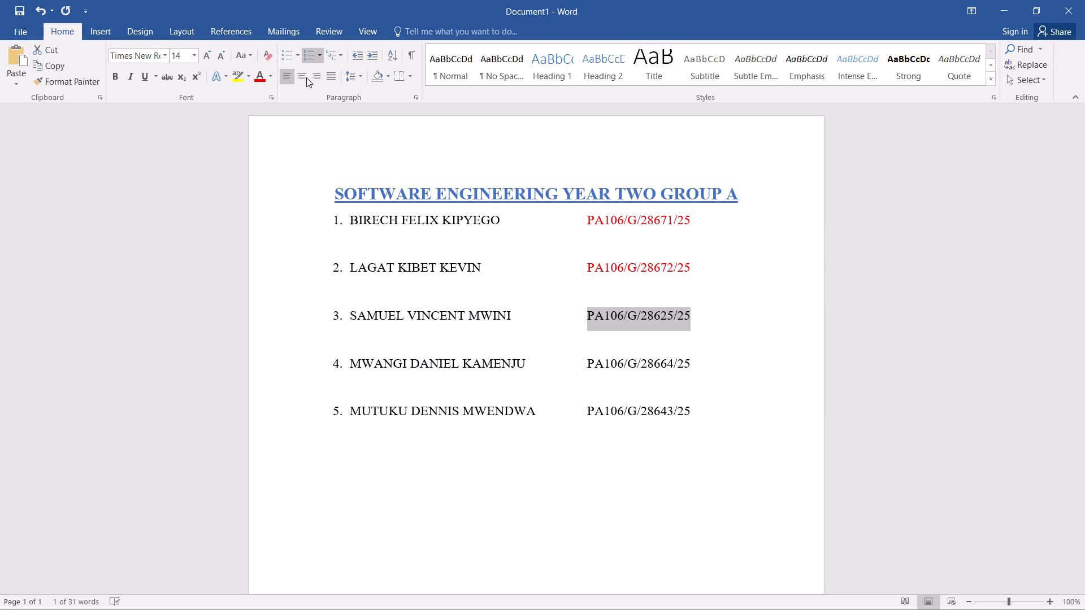
{"action": "left_click", "coordinate": [257, 80]}
{"action": "left_click", "coordinate": [692, 363]}
{"action": "left_click_drag", "start_coordinate": [692, 363], "coordinate": [601, 363]}
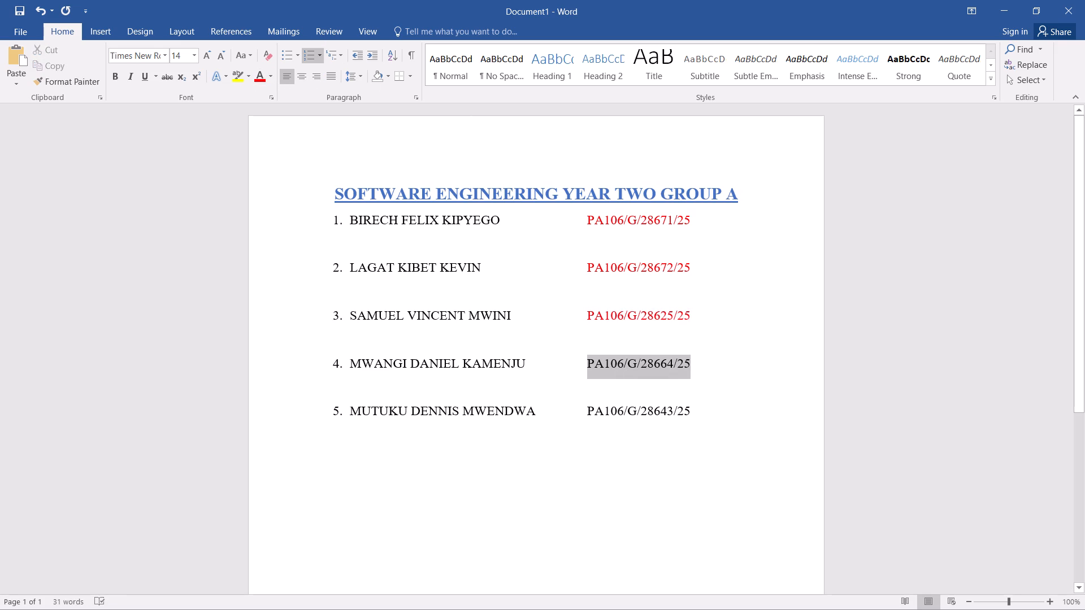
{"action": "left_click_drag", "start_coordinate": [601, 363], "coordinate": [598, 362]}
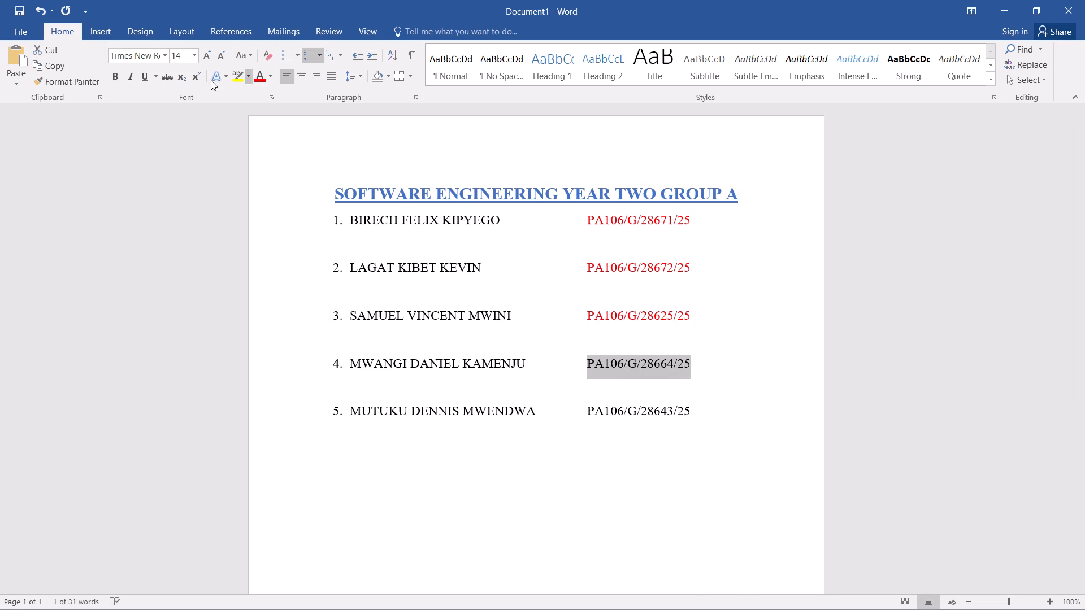
{"action": "left_click", "coordinate": [258, 77]}
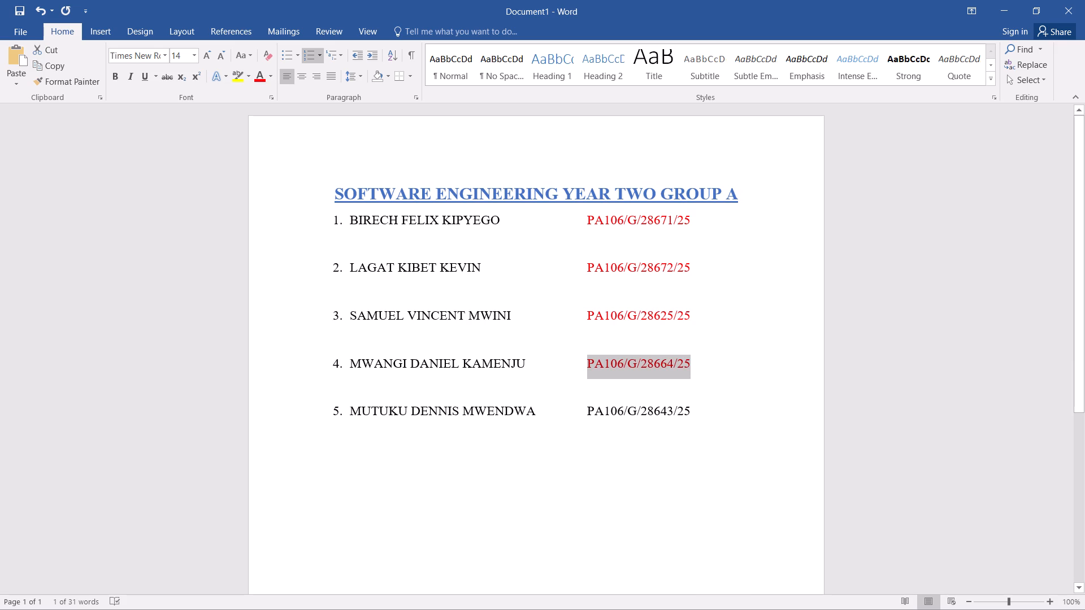
{"action": "left_click", "coordinate": [697, 408]}
{"action": "left_click_drag", "start_coordinate": [697, 408], "coordinate": [583, 404]}
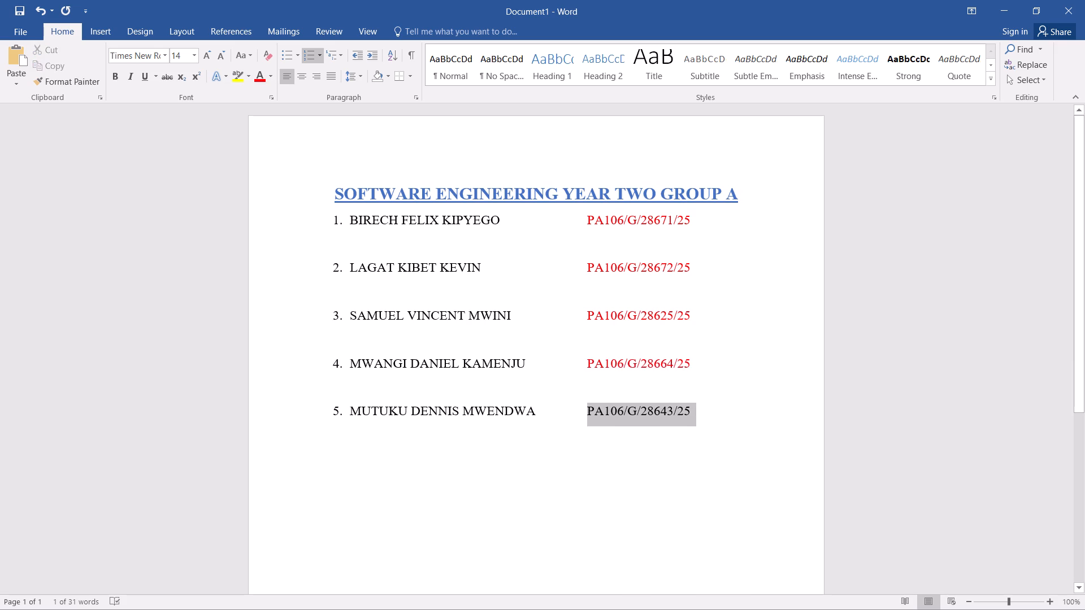
{"action": "left_click_drag", "start_coordinate": [583, 404], "coordinate": [582, 404]}
{"action": "left_click", "coordinate": [262, 75]}
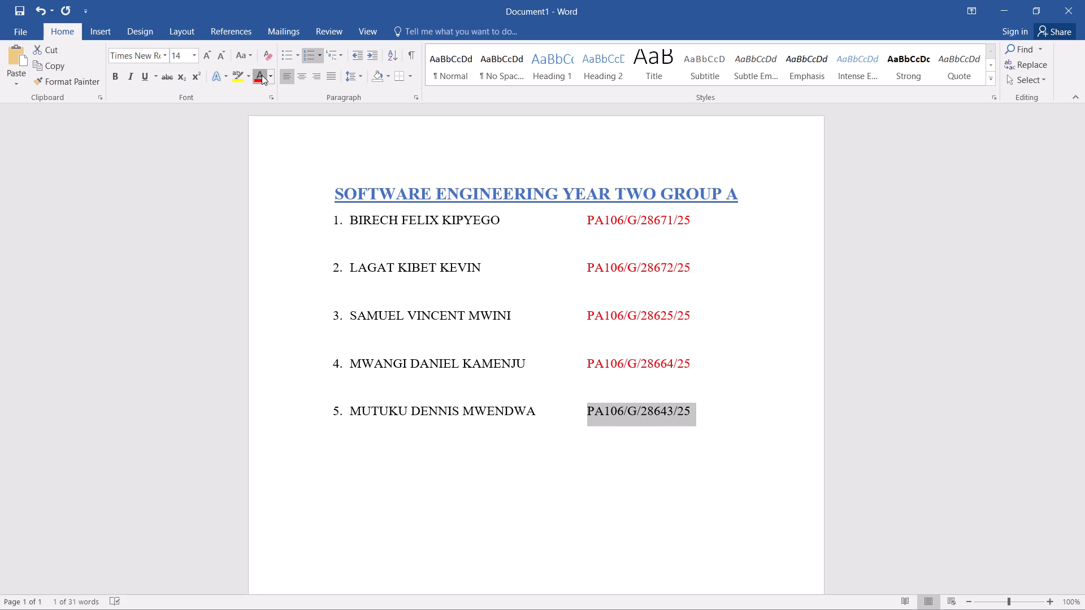
{"action": "left_click", "coordinate": [698, 504]}
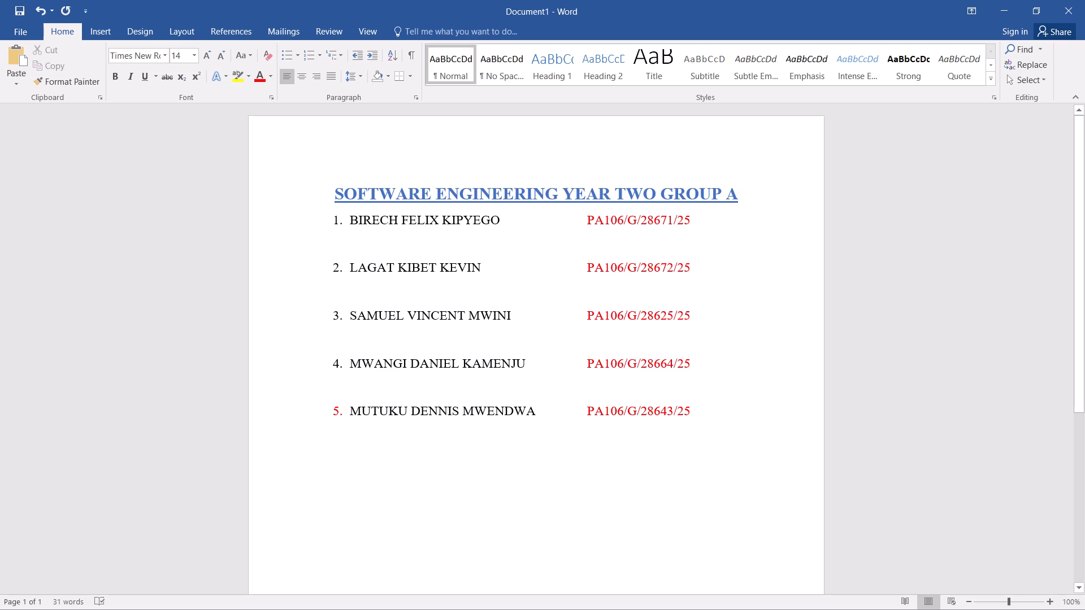
Add a second heading line reading MEMBERS below the SOFTWARE ENGINEERING YEAR TWO GROUP A heading.
{"action": "left_click", "coordinate": [766, 196]}
{"action": "key", "text": "Return"}
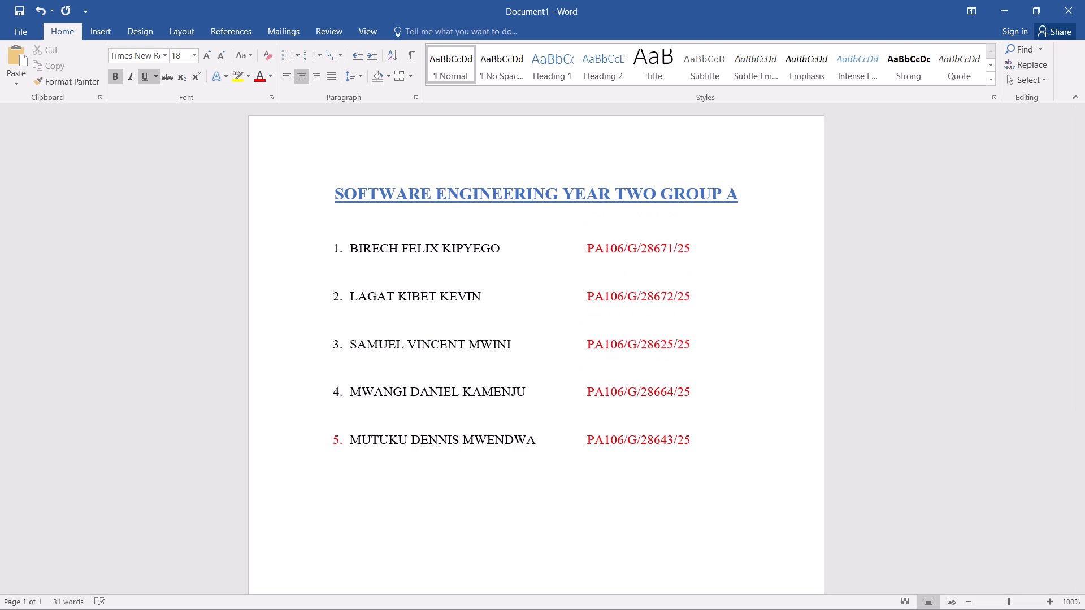
{"action": "type", "text": "ME"}
{"action": "type", "text": "MBR"}
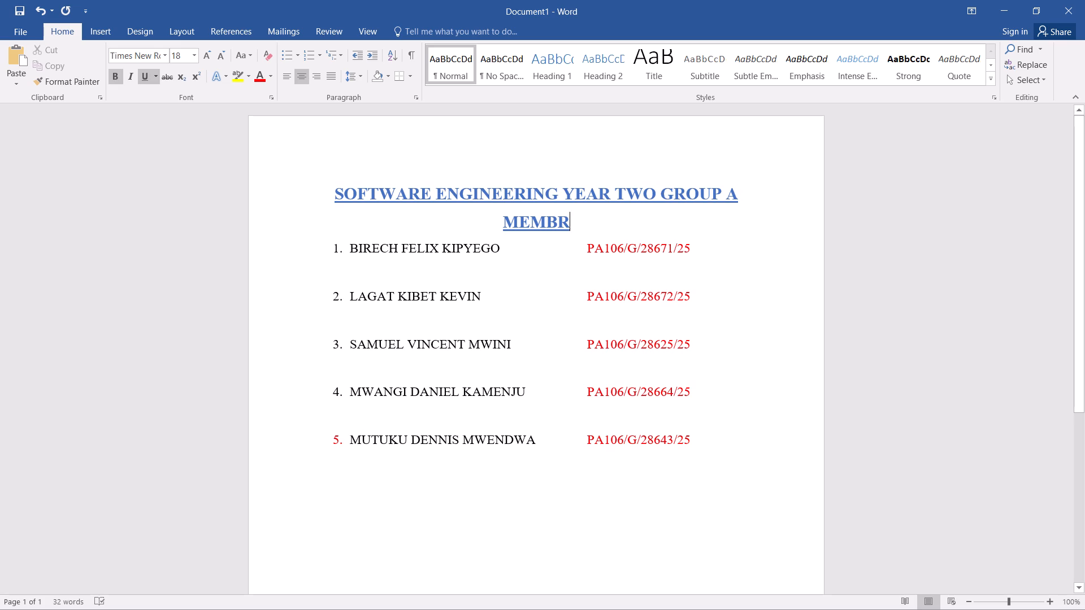
{"action": "key", "text": "BackSpace"}
{"action": "type", "text": "ERS"}
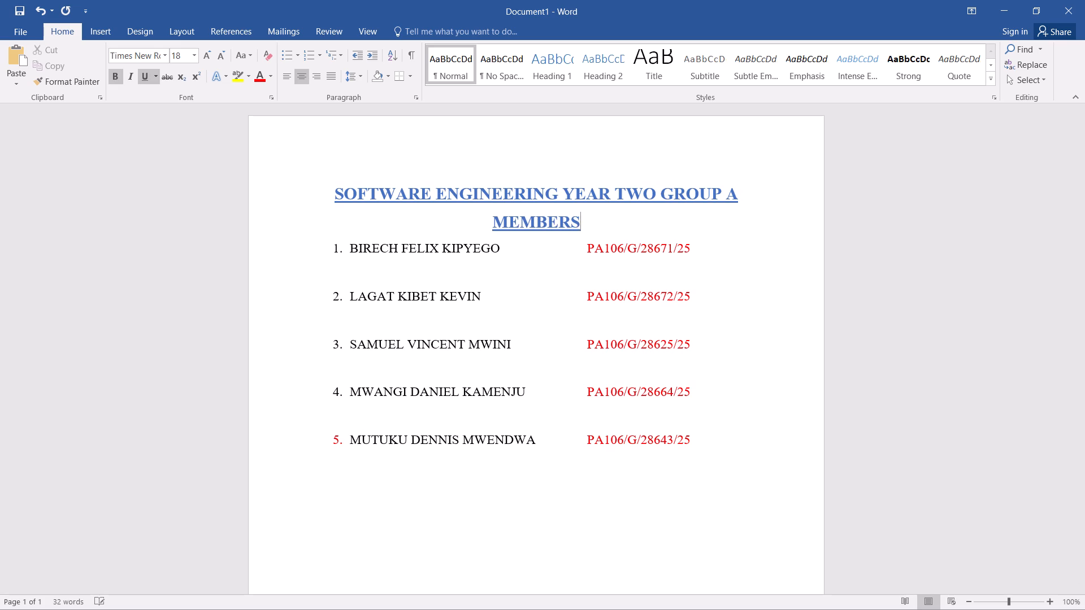
Format the MEMBERS heading line in italic Algerian at 22 pt.
{"action": "triple_click", "coordinate": [564, 221]}
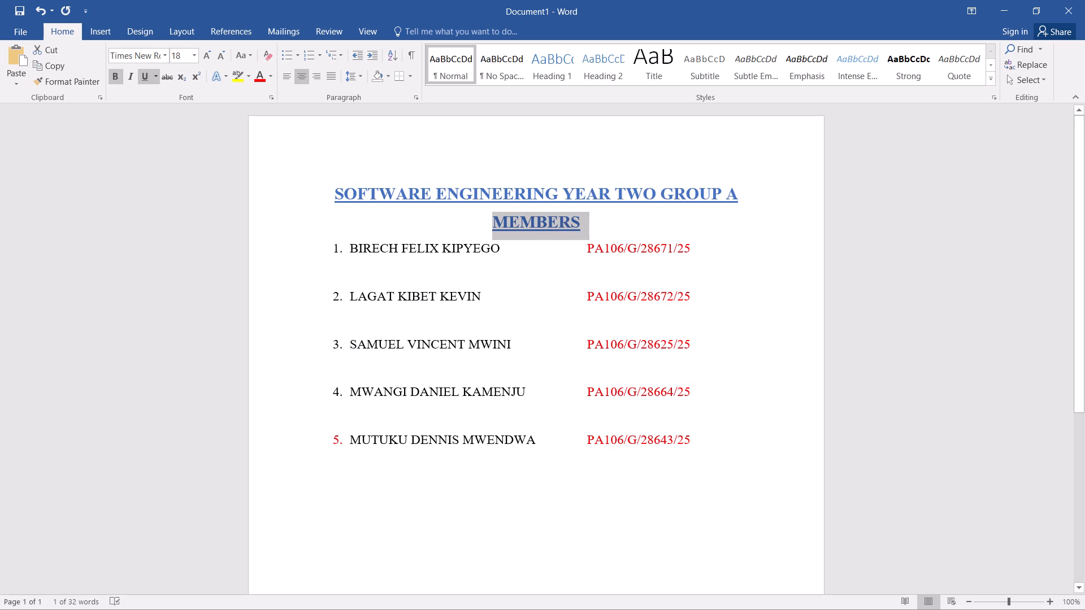
{"action": "left_click", "coordinate": [132, 75]}
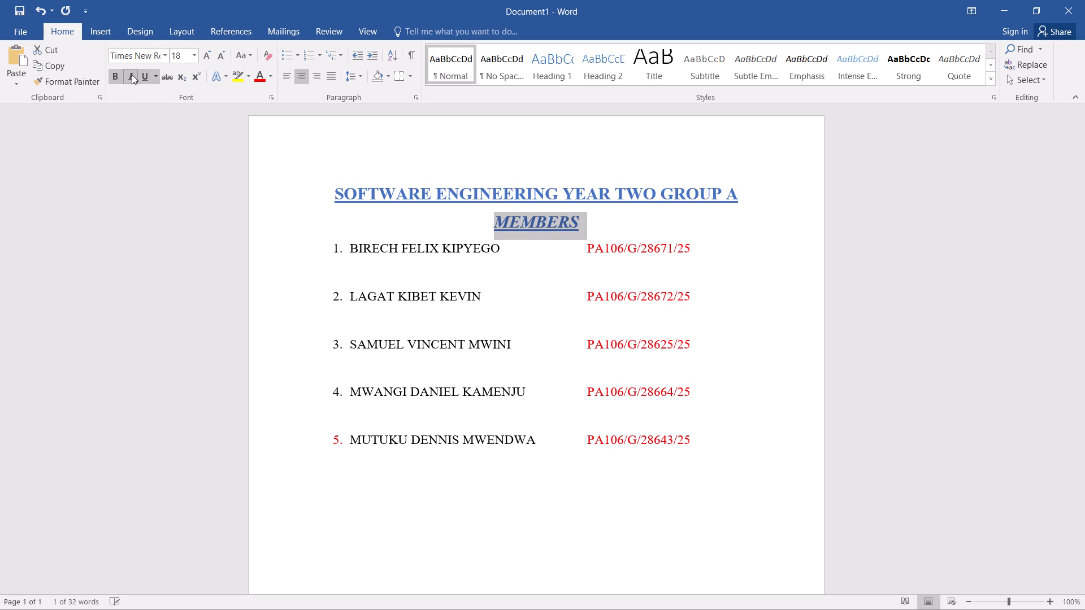
{"action": "left_click", "coordinate": [163, 54]}
{"action": "left_click", "coordinate": [173, 185]}
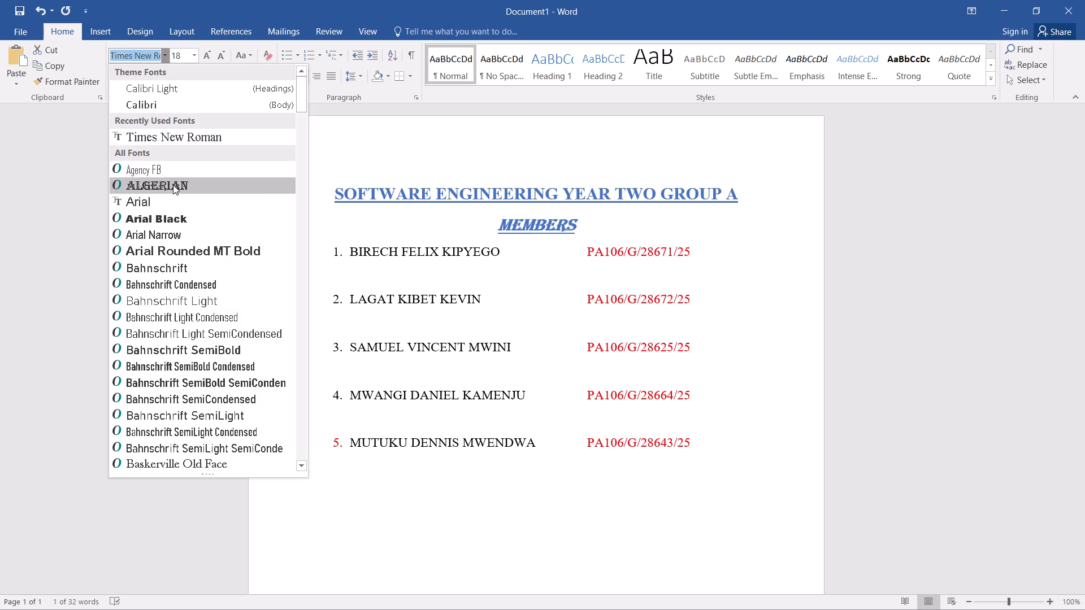
{"action": "double_click", "coordinate": [203, 51]}
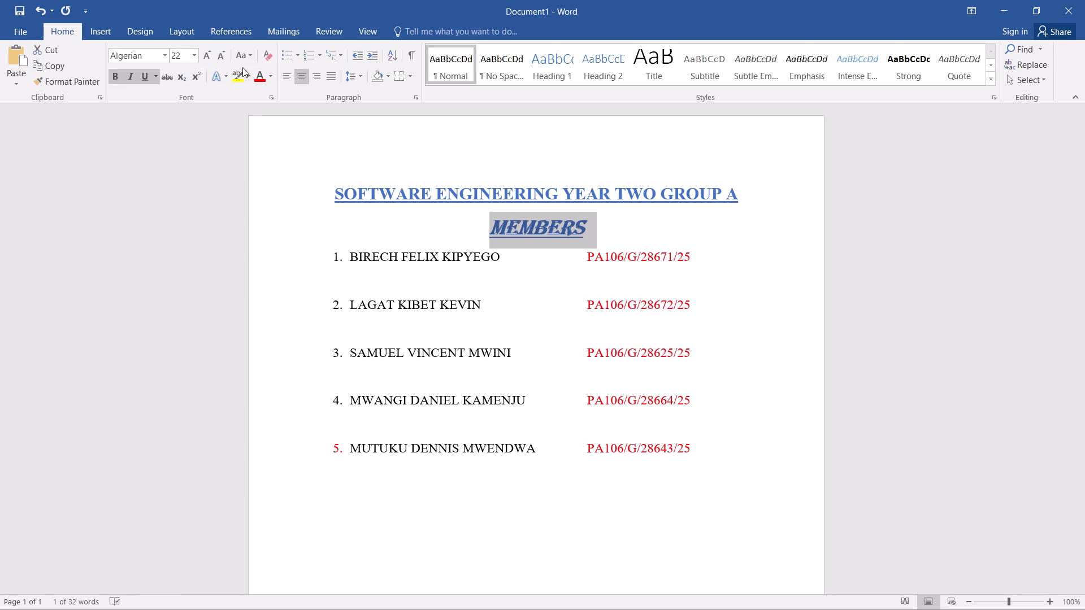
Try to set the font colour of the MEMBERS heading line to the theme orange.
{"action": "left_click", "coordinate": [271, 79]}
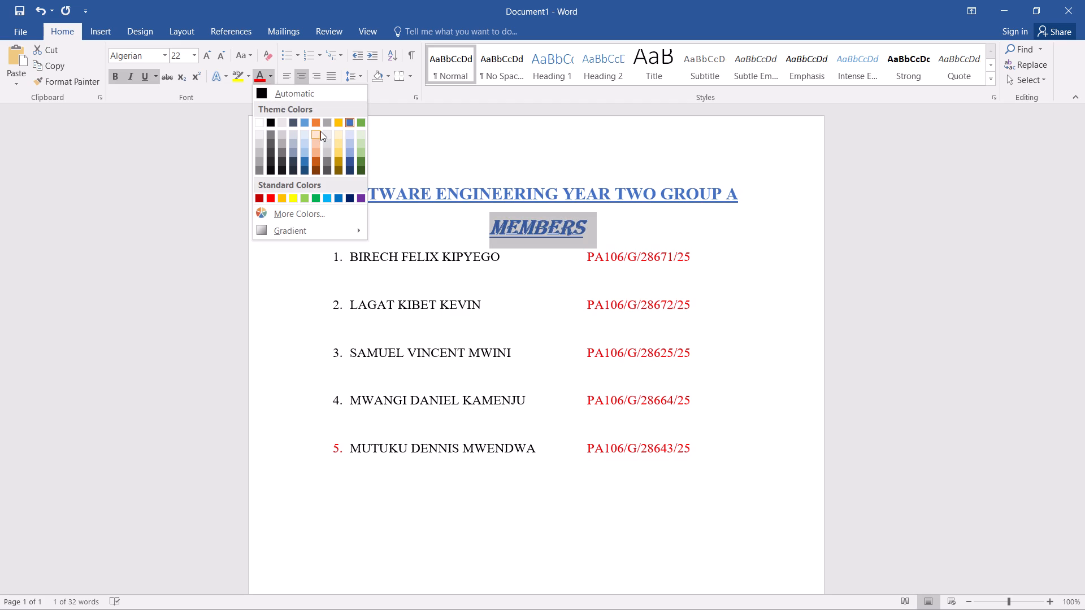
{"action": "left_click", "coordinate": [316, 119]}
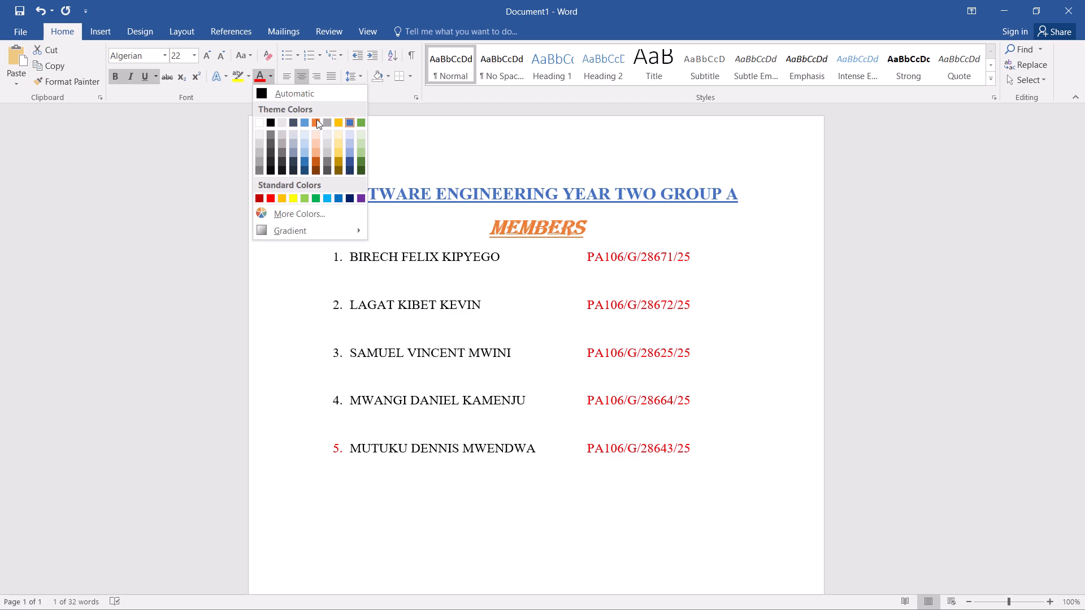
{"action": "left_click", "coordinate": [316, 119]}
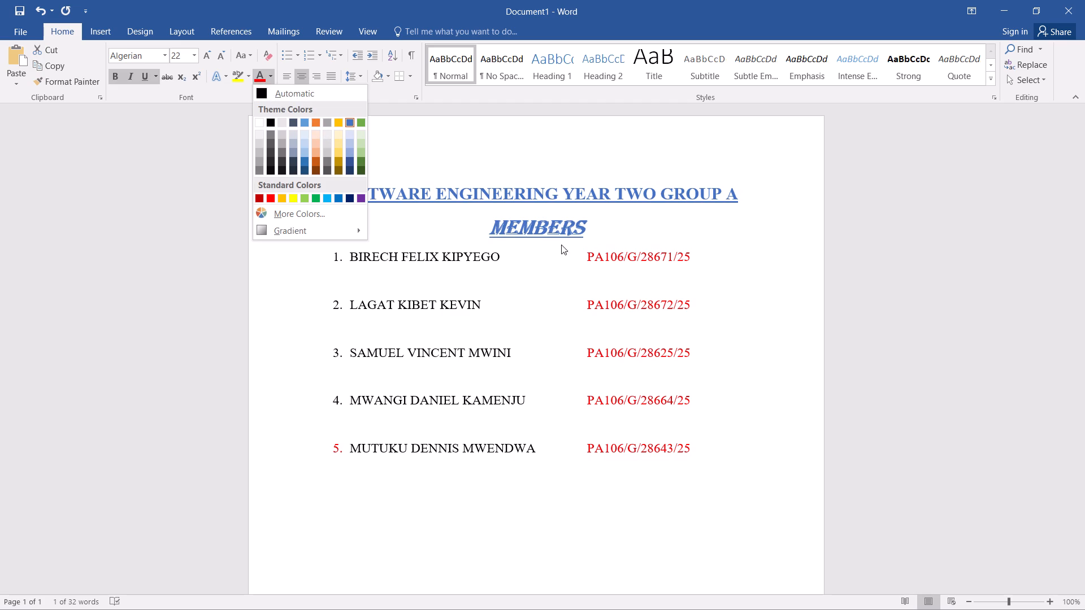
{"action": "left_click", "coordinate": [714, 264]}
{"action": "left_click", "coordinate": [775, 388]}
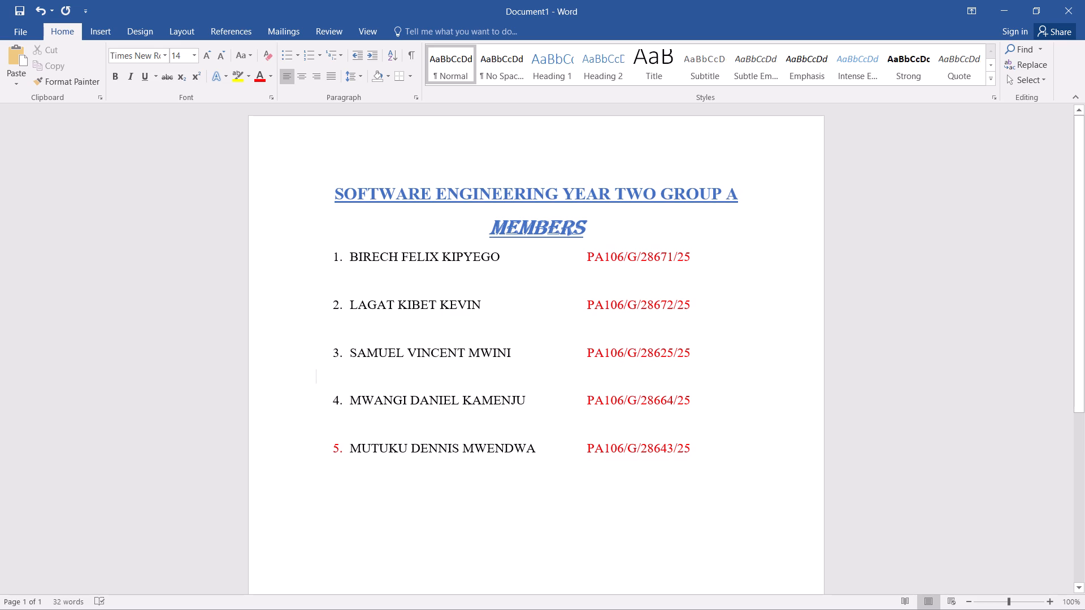
Set the font colour of all five list numbers to red.
{"action": "left_click", "coordinate": [328, 445]}
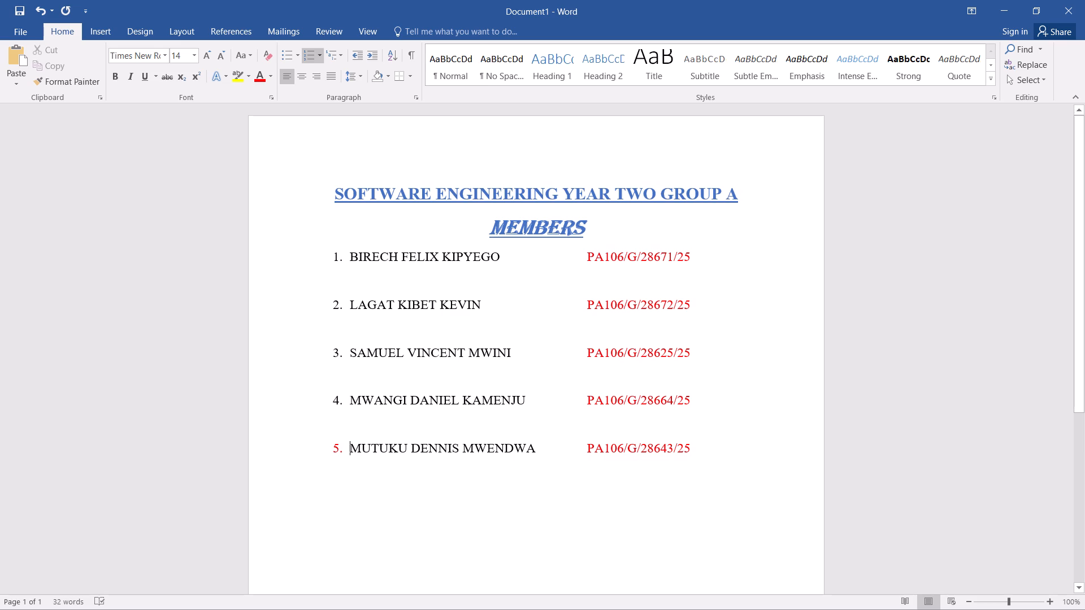
{"action": "triple_click", "coordinate": [331, 447]}
{"action": "left_click", "coordinate": [336, 448]}
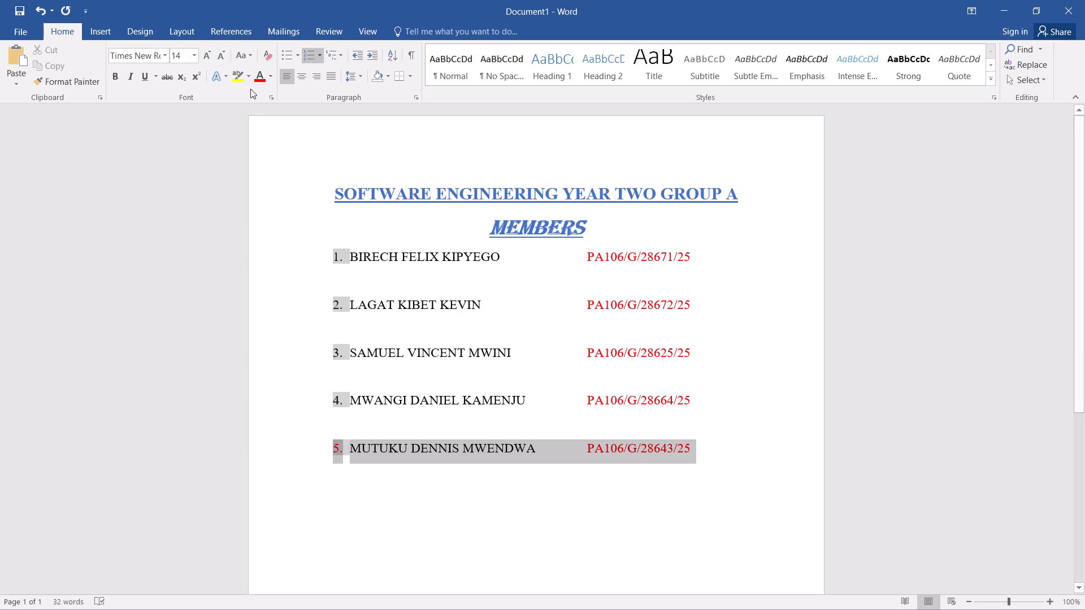
{"action": "left_click", "coordinate": [262, 77]}
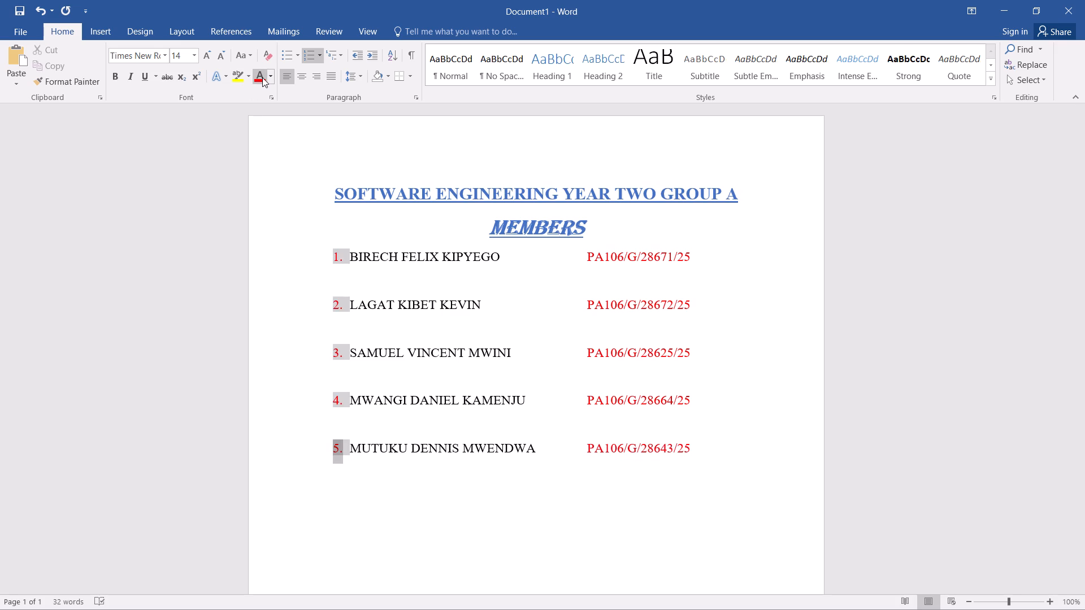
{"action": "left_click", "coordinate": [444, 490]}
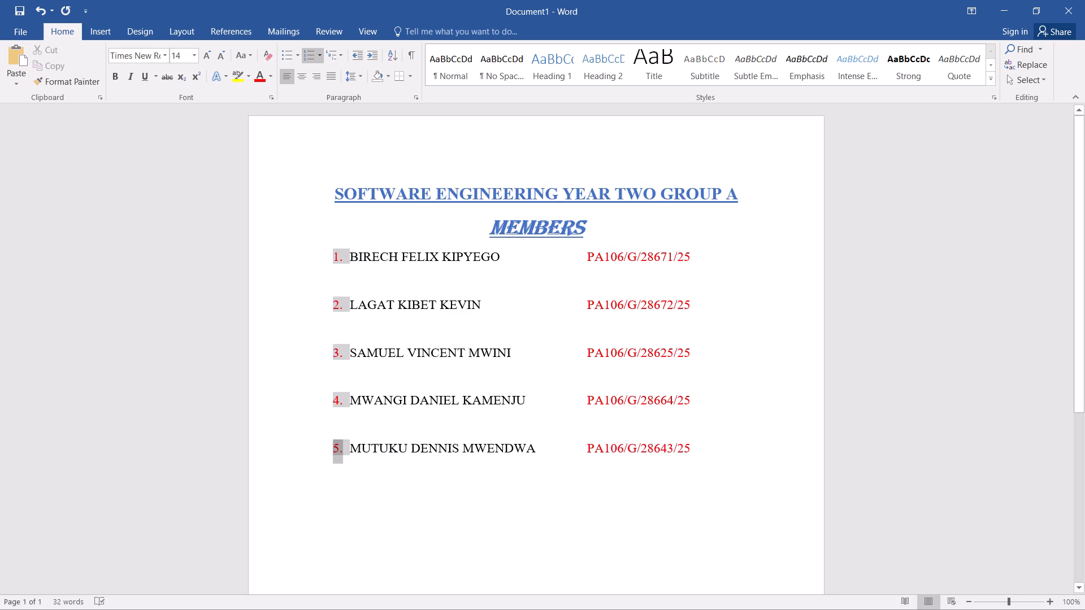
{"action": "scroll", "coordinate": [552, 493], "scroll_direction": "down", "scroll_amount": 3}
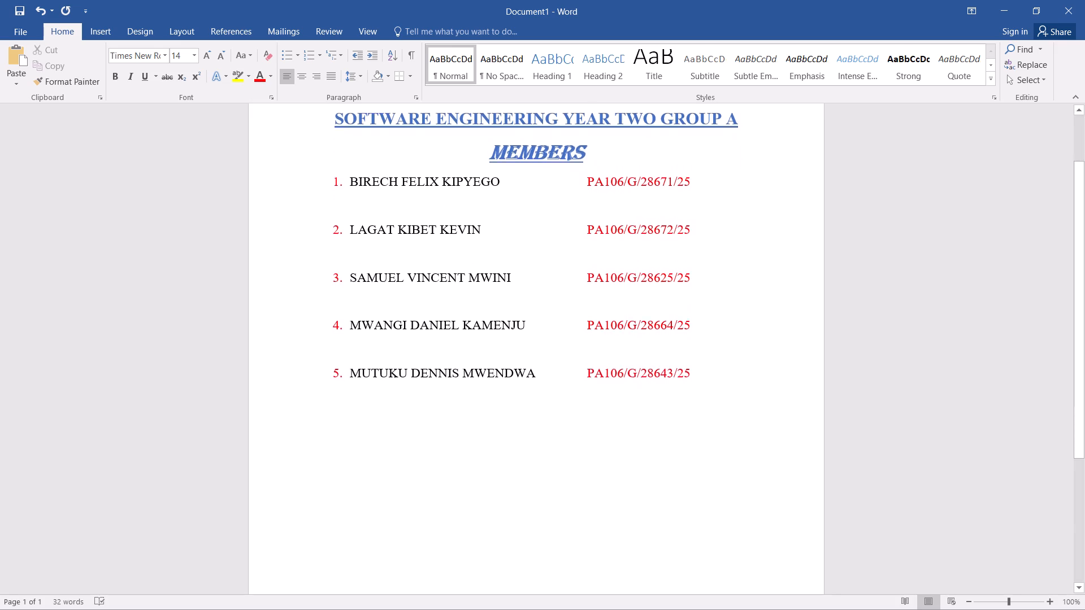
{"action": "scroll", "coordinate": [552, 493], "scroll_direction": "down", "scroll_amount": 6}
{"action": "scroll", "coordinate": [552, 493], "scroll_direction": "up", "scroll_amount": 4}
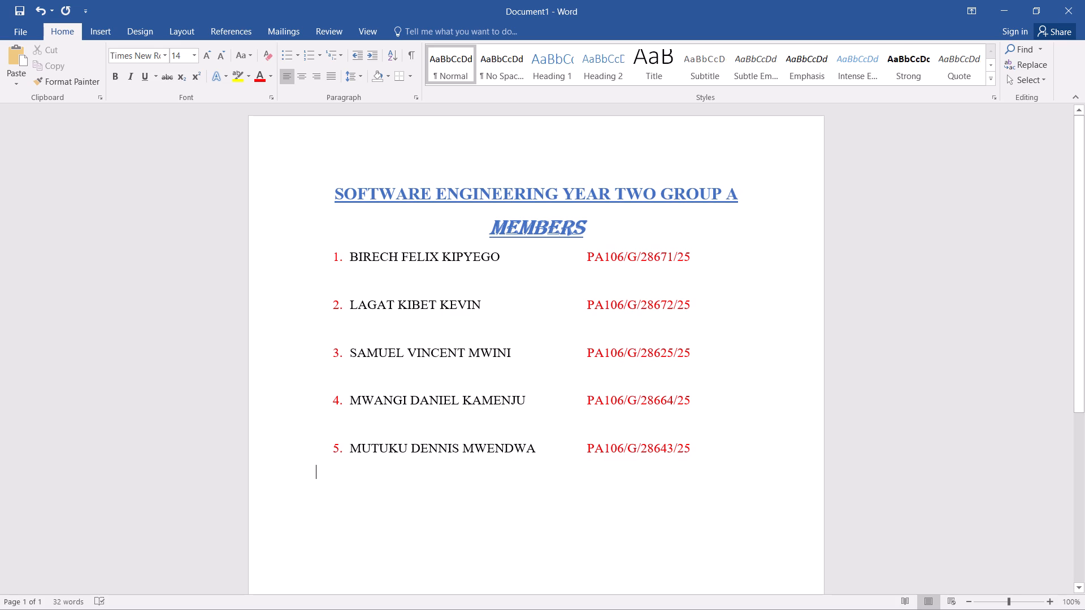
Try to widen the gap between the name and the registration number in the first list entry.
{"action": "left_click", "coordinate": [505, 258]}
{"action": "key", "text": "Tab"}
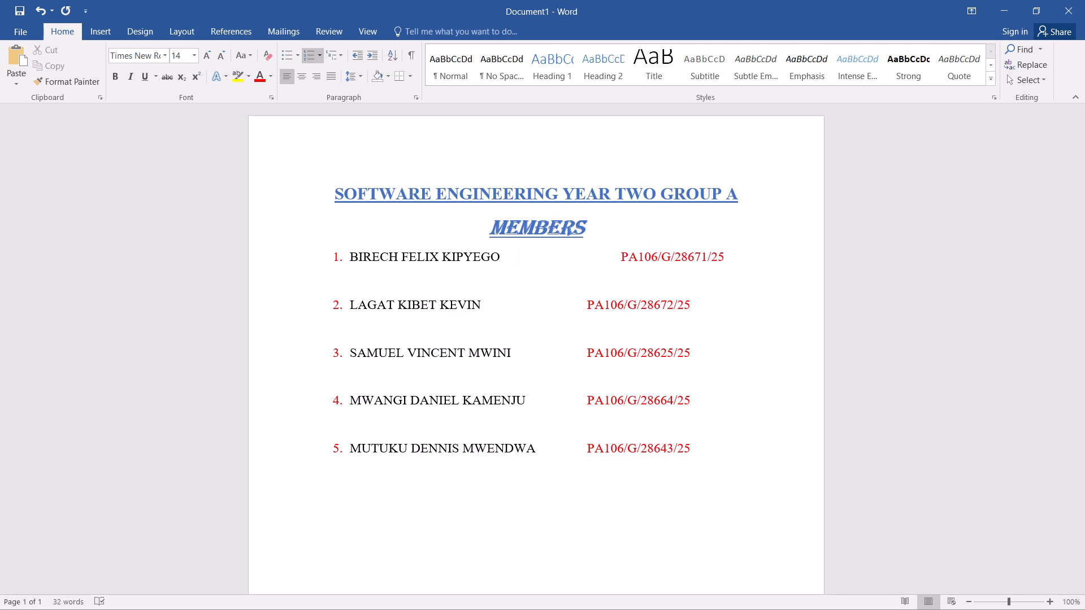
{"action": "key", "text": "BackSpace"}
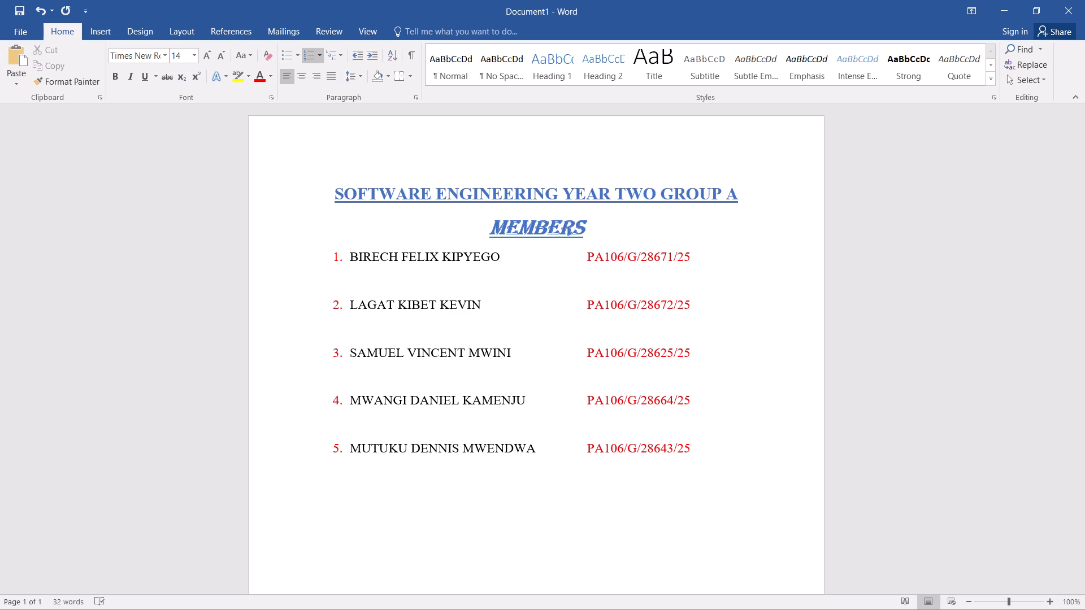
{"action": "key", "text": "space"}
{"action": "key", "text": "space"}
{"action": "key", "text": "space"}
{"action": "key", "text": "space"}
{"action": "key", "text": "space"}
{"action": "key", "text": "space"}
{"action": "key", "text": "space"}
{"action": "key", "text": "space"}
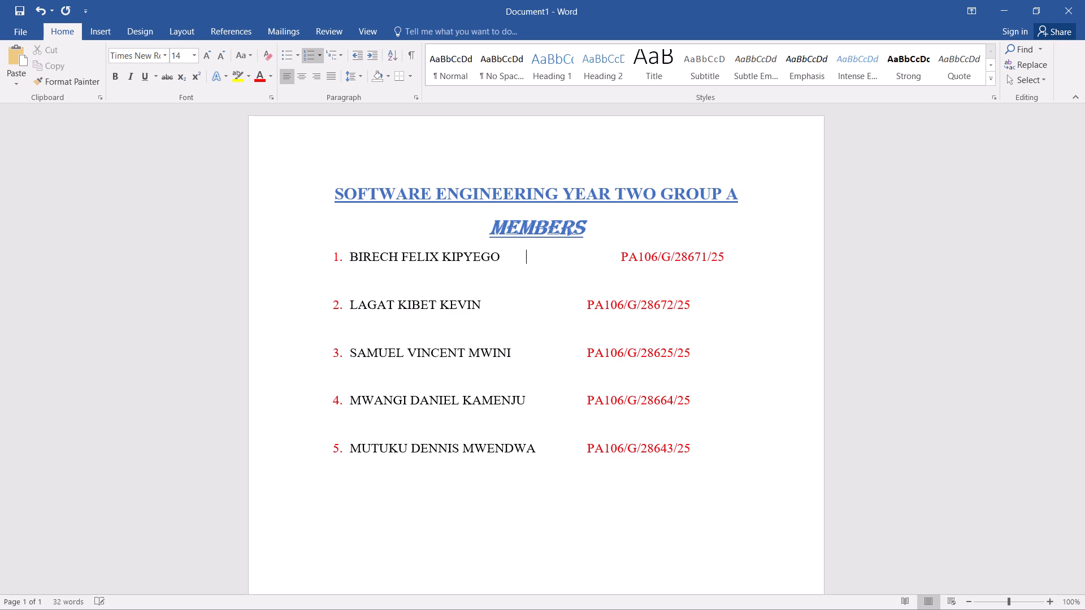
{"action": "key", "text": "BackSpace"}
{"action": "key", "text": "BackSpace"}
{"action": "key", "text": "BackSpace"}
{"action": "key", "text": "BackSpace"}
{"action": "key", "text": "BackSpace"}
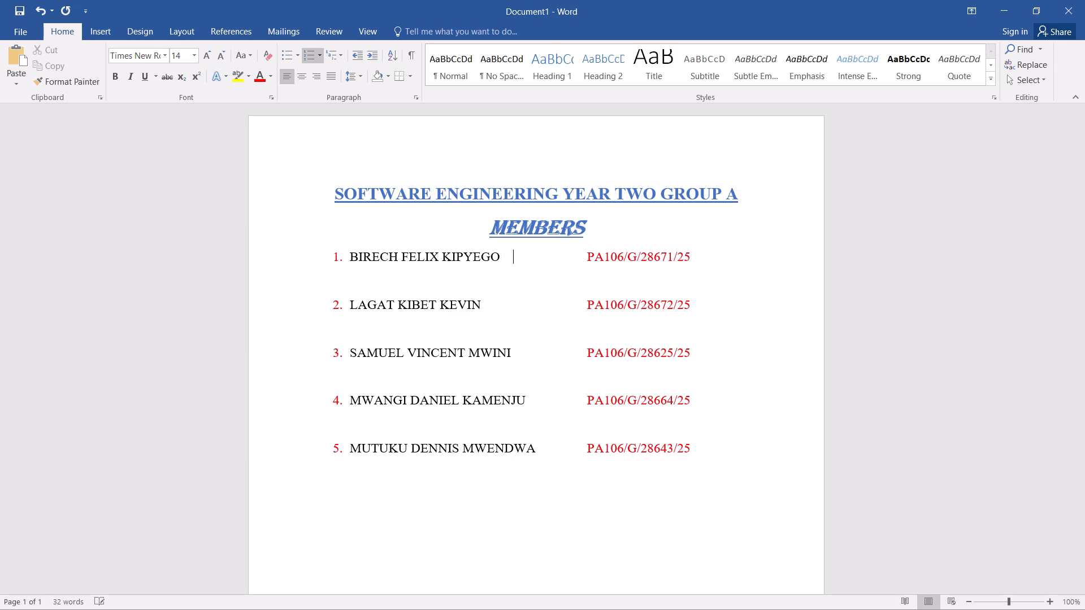
Insert a hyphen between the name and the registration number in each of the five list entries, aligned in one column.
{"action": "left_click", "coordinate": [552, 252]}
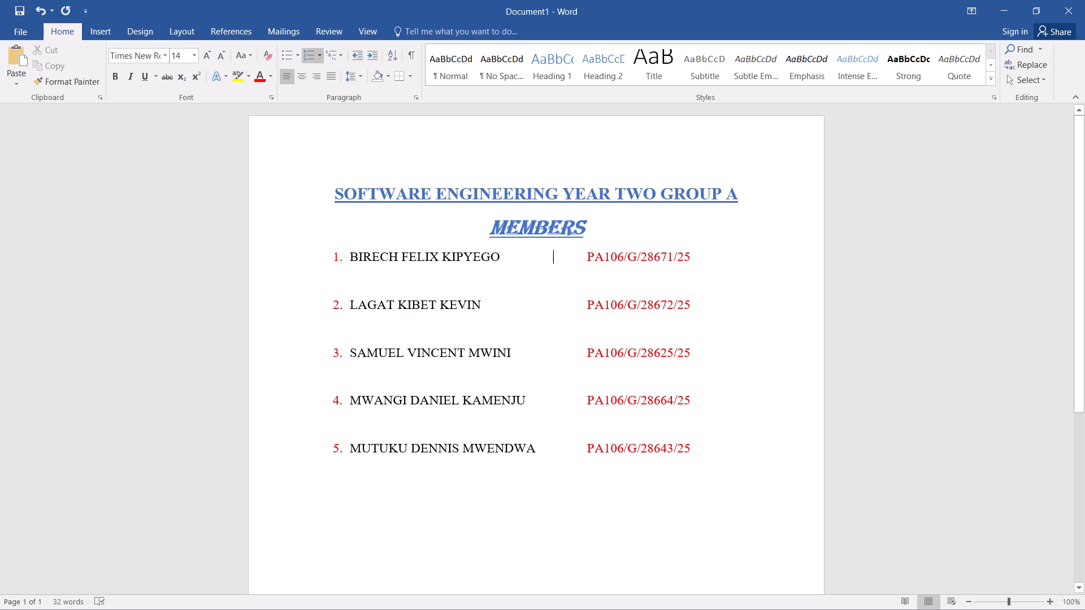
{"action": "key", "text": "minus"}
{"action": "left_click", "coordinate": [554, 300]}
{"action": "key", "text": "minus"}
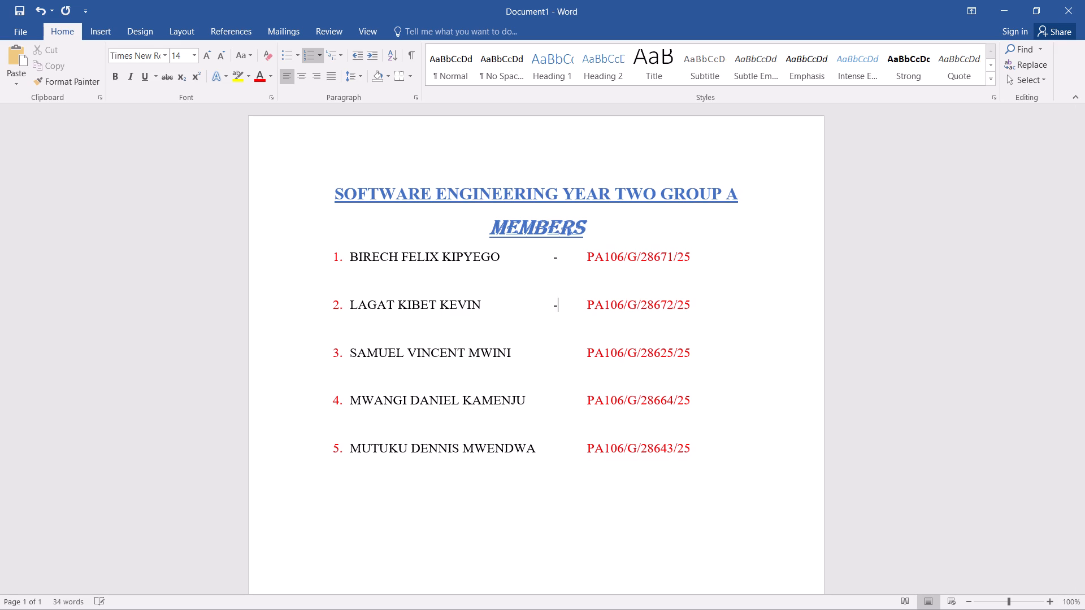
{"action": "left_click", "coordinate": [560, 351]}
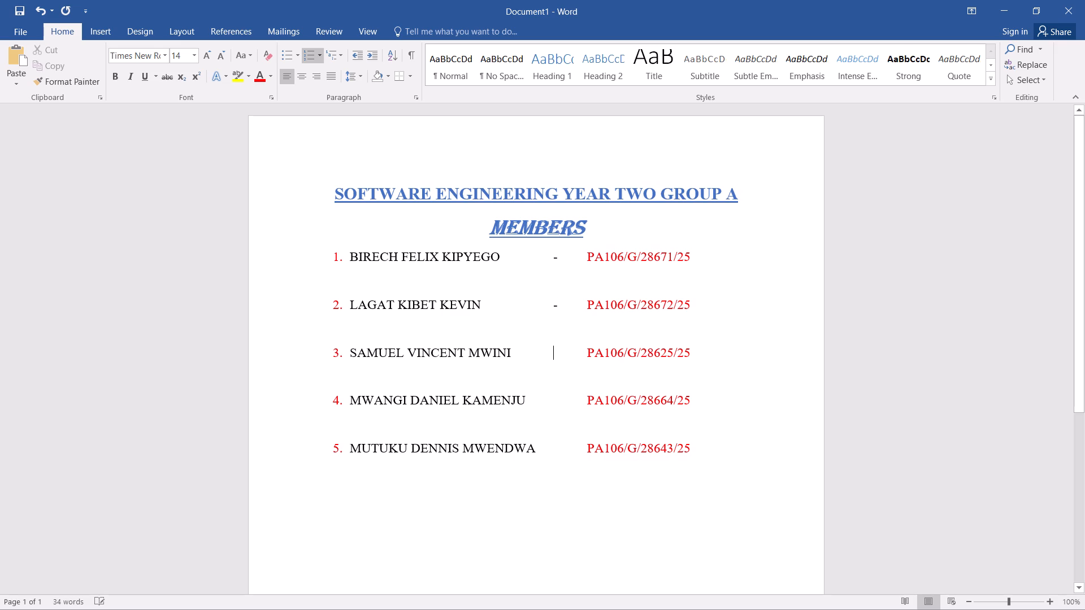
{"action": "key", "text": "minus"}
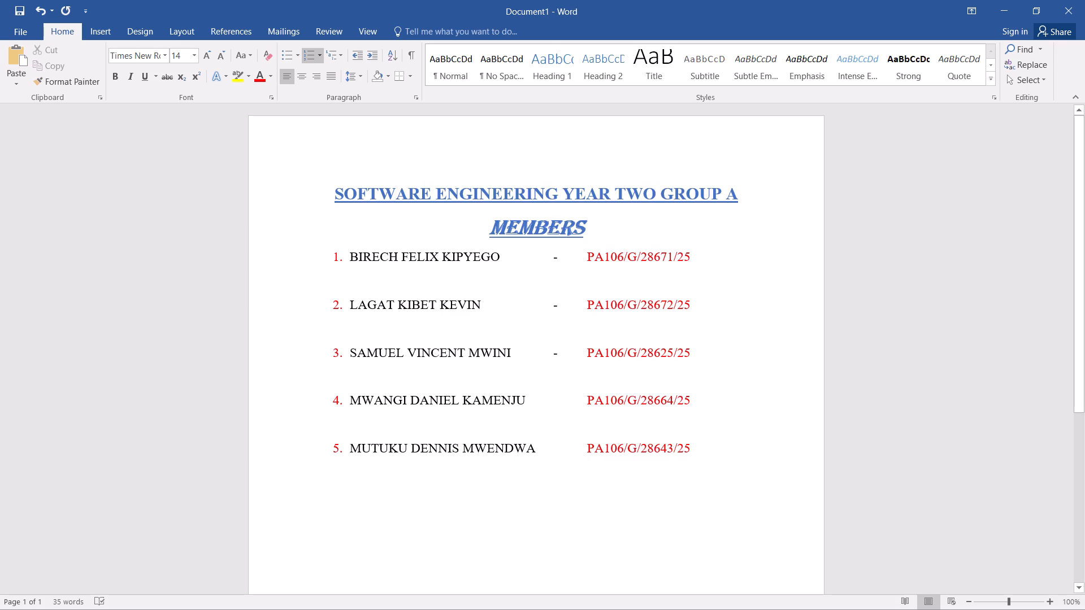
{"action": "left_click", "coordinate": [559, 401]}
{"action": "key", "text": "minus"}
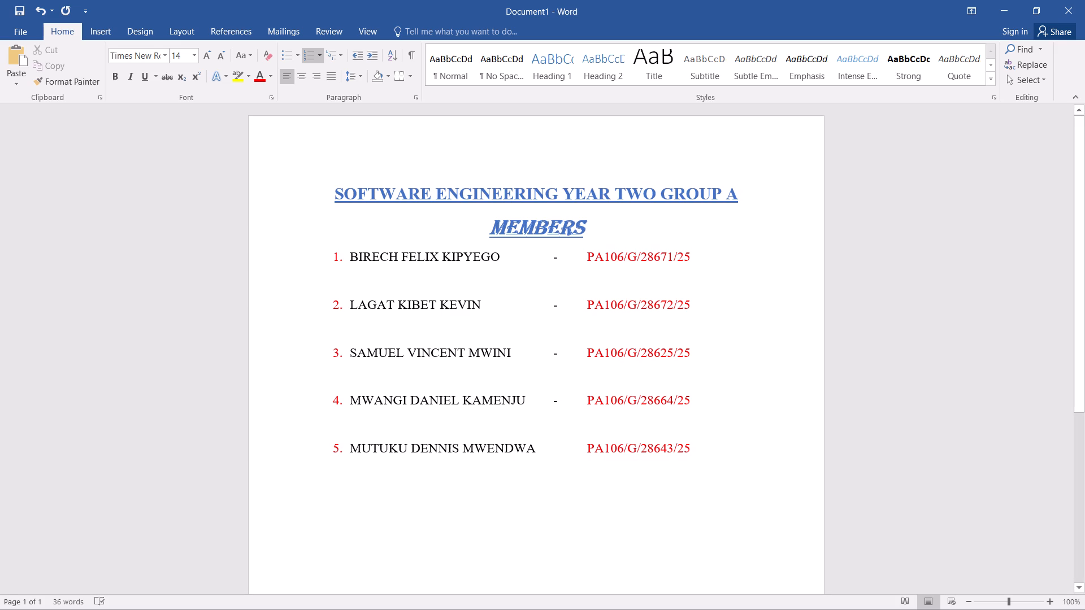
{"action": "left_click", "coordinate": [563, 443]}
{"action": "key", "text": "minus"}
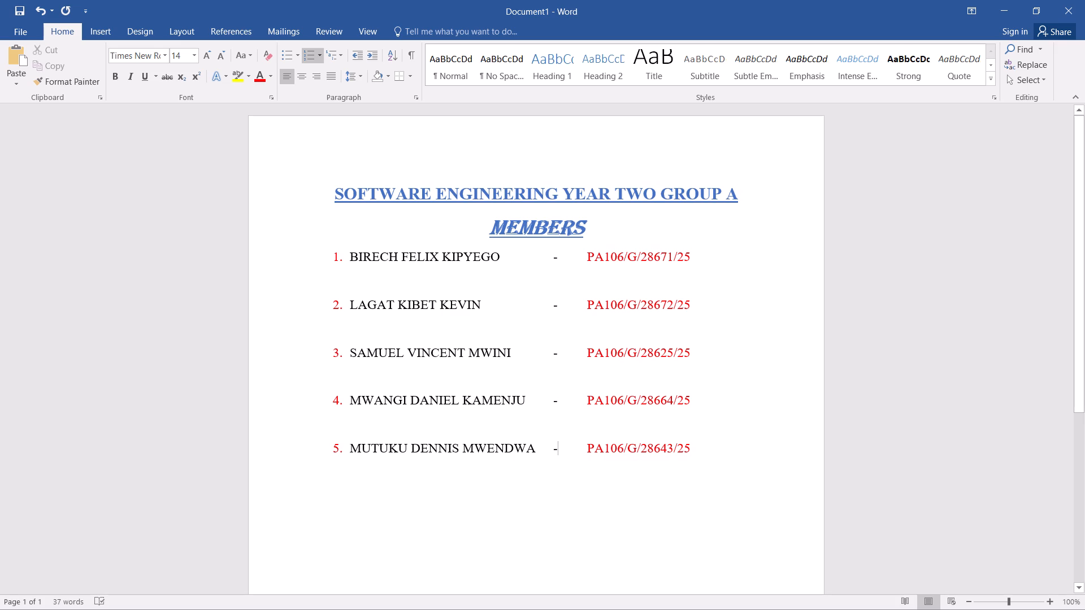
{"action": "left_click", "coordinate": [626, 536]}
Save the document to the Desktop as a Word Document named GROUP TEN B ASSIGNMENT.
{"action": "scroll", "coordinate": [441, 605], "scroll_direction": "down", "scroll_amount": 1}
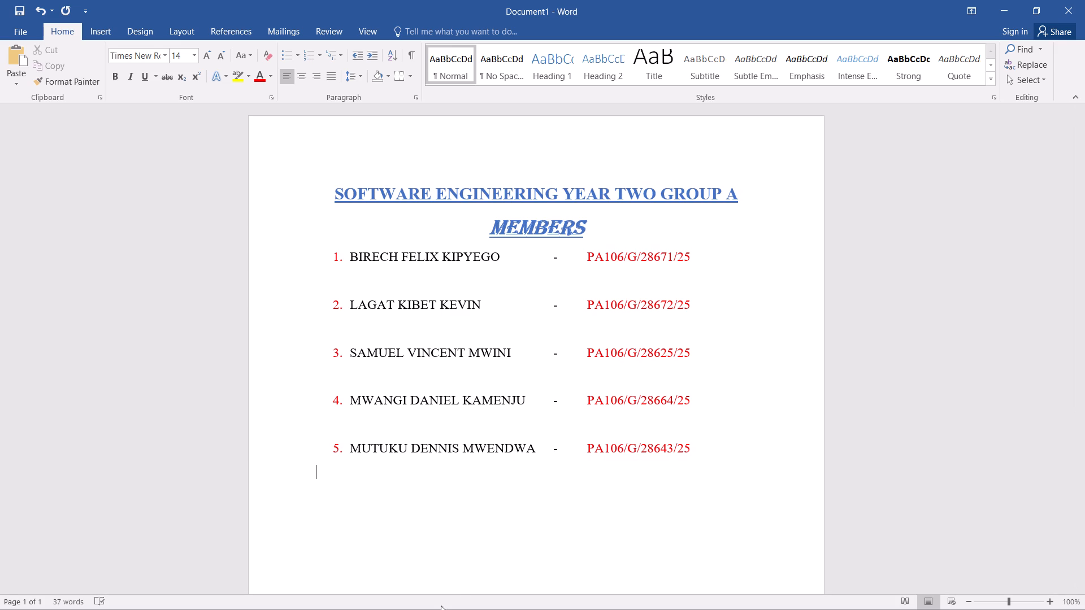
{"action": "scroll", "coordinate": [441, 605], "scroll_direction": "down", "scroll_amount": 1}
{"action": "key", "text": "ctrl+s"}
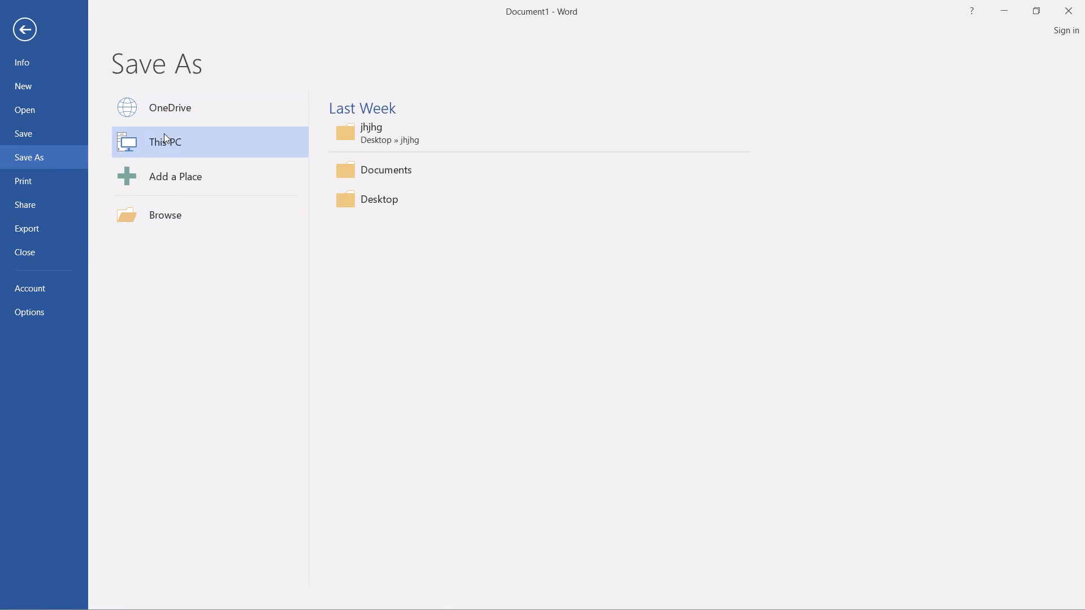
{"action": "left_click", "coordinate": [383, 213]}
{"action": "left_click", "coordinate": [383, 212]}
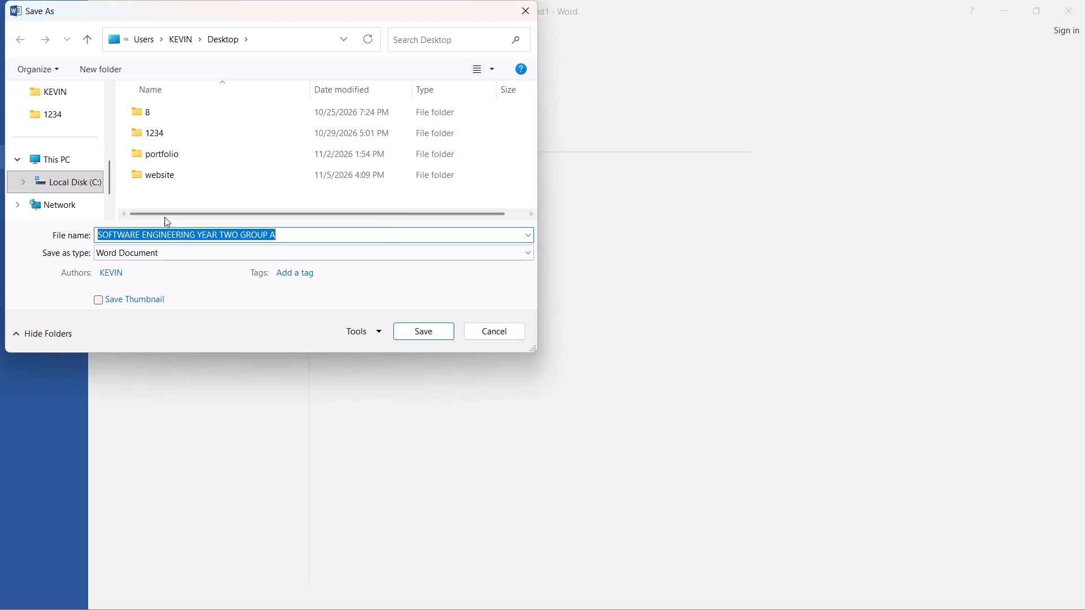
{"action": "key", "text": "BackSpace"}
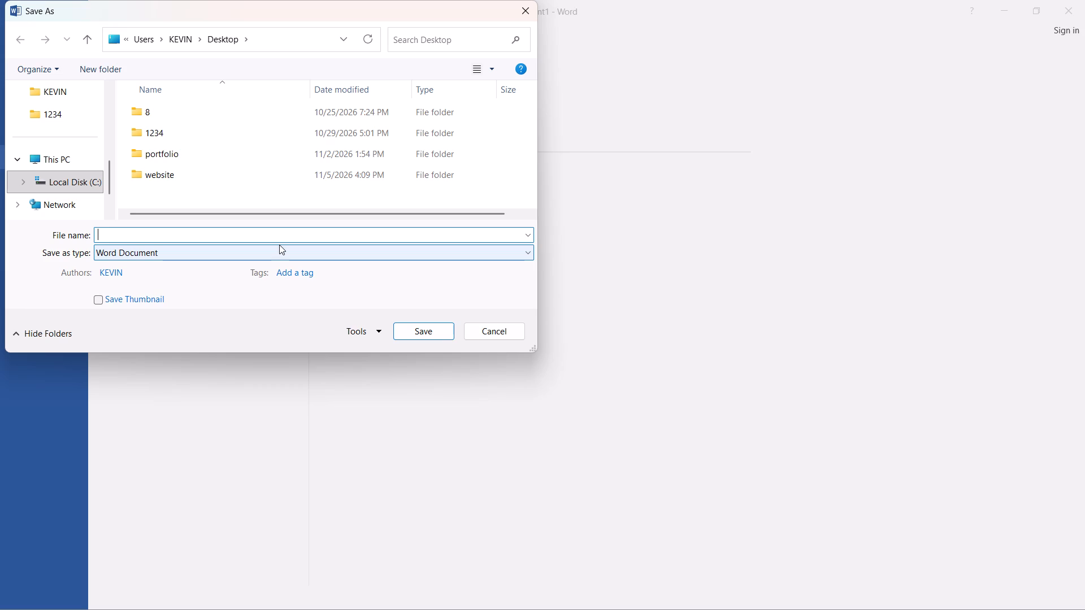
{"action": "key", "text": "g"}
{"action": "type", "text": "ROUP TEN ASS"}
{"action": "type", "text": "IGNMENT"}
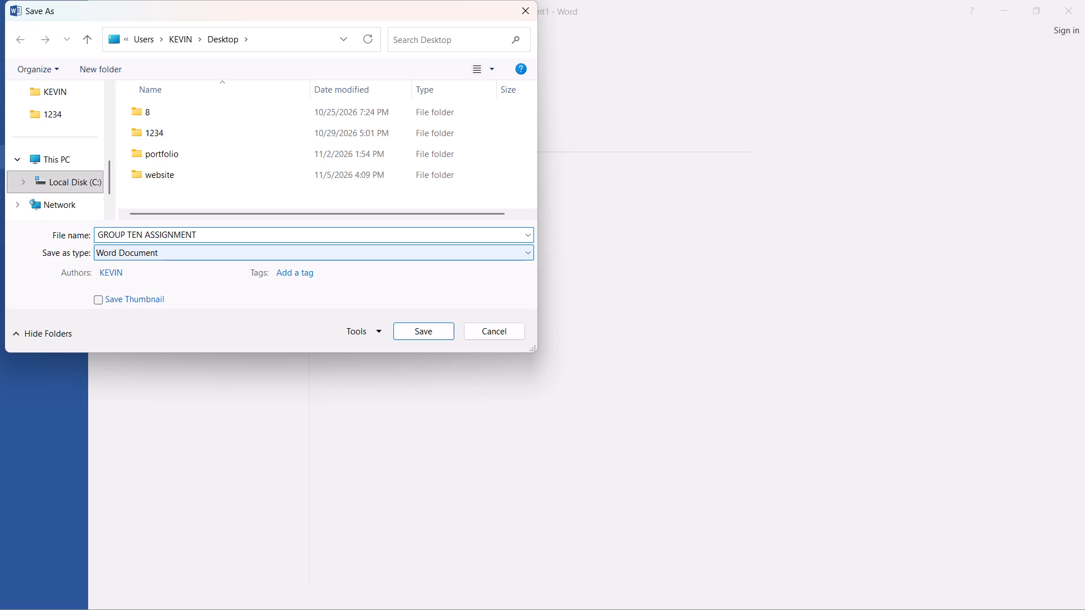
{"action": "left_click", "coordinate": [145, 238]}
{"action": "key", "text": "space"}
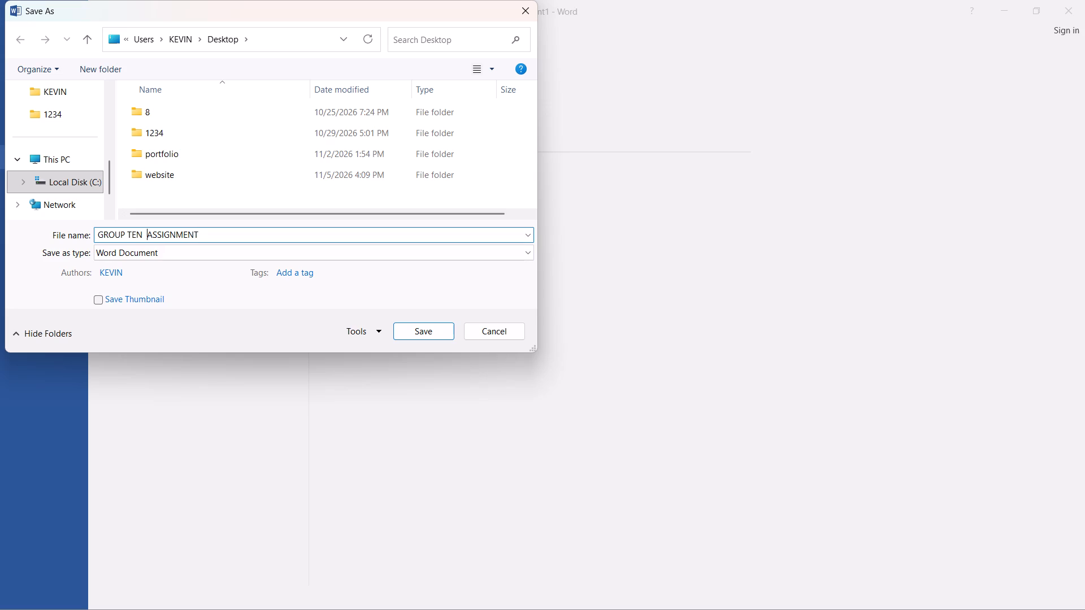
{"action": "key", "text": "b"}
{"action": "key", "text": "space"}
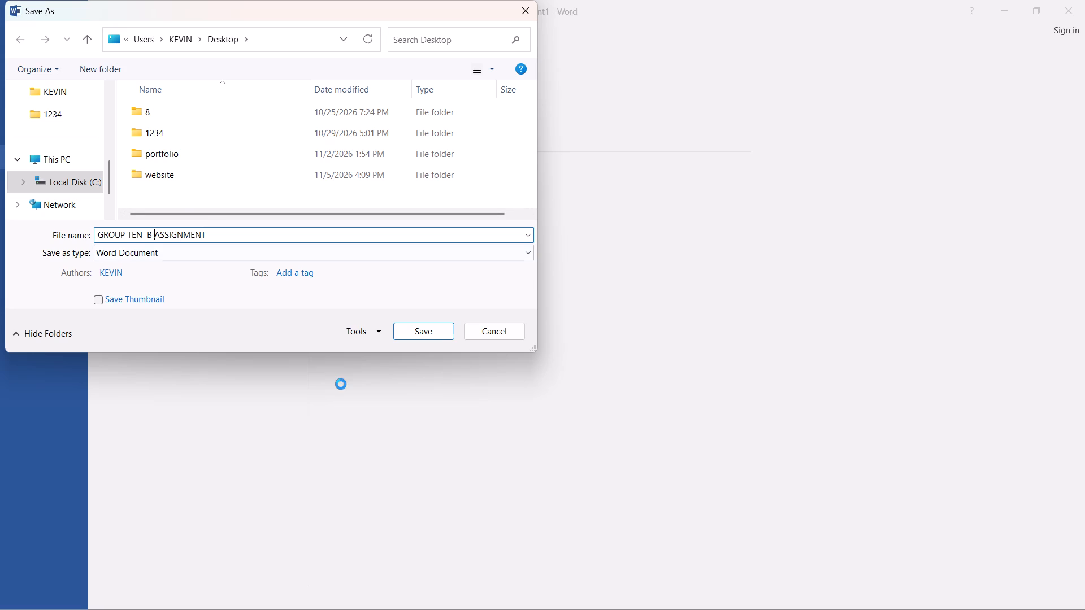
{"action": "left_click", "coordinate": [426, 338]}
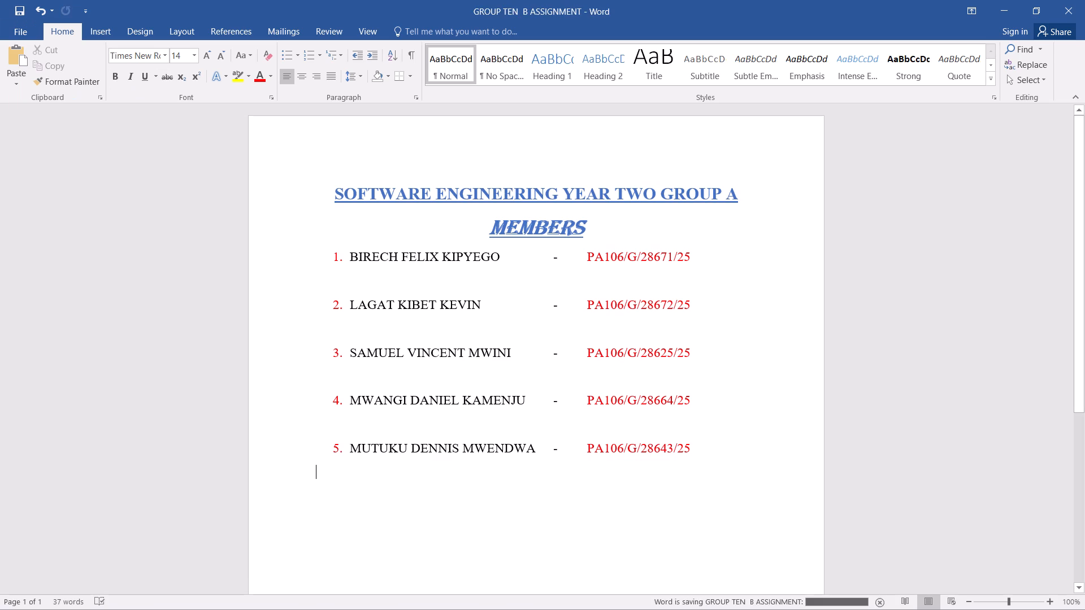